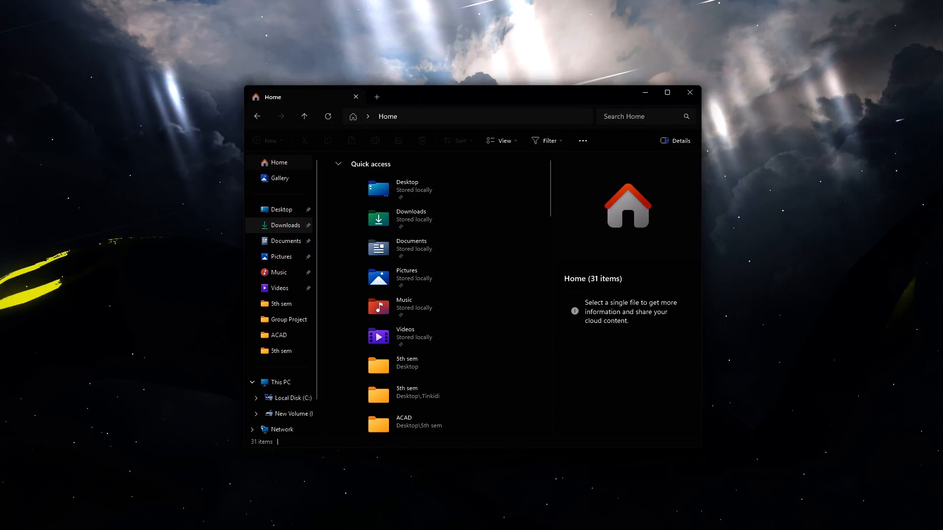
Open the divopslab3 document from the Downloads folder in Word and enable editing.
{"action": "left_click", "coordinate": [285, 227]}
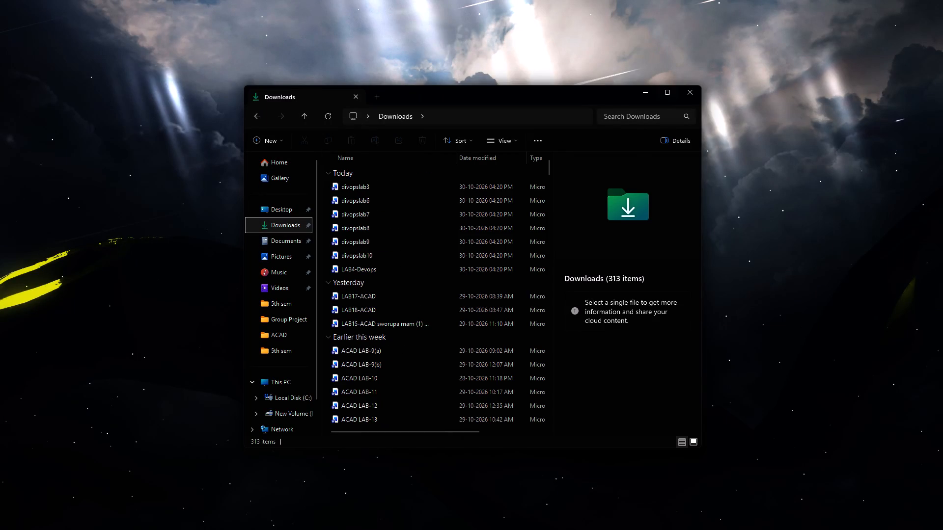
{"action": "left_click", "coordinate": [664, 96]}
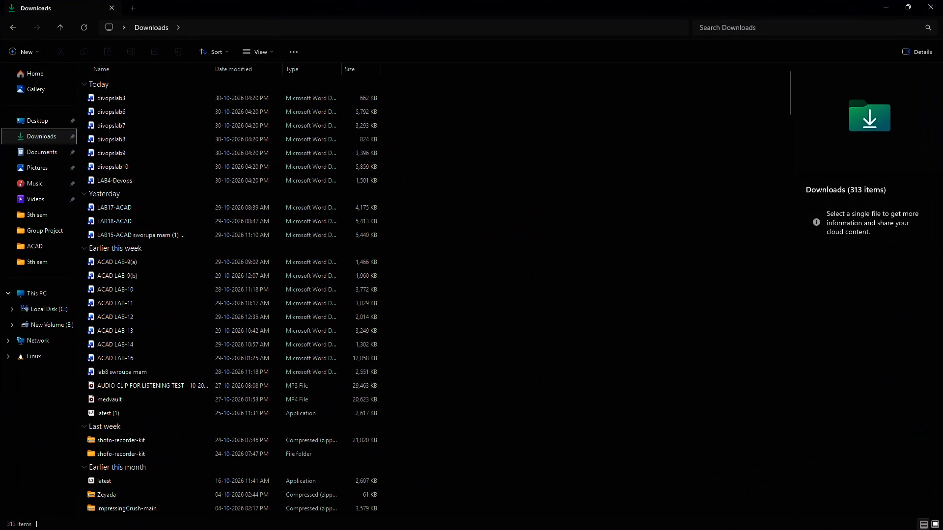
{"action": "double_click", "coordinate": [169, 103]}
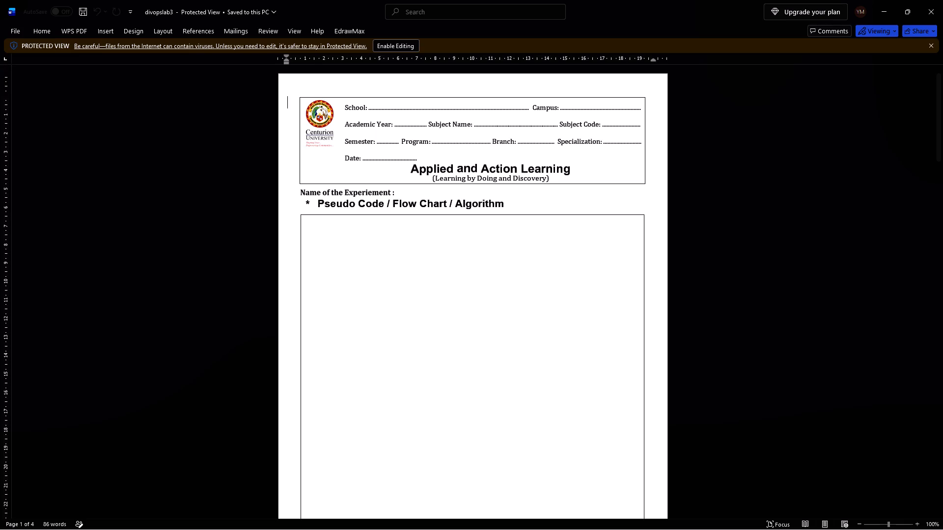
{"action": "left_click", "coordinate": [391, 45]}
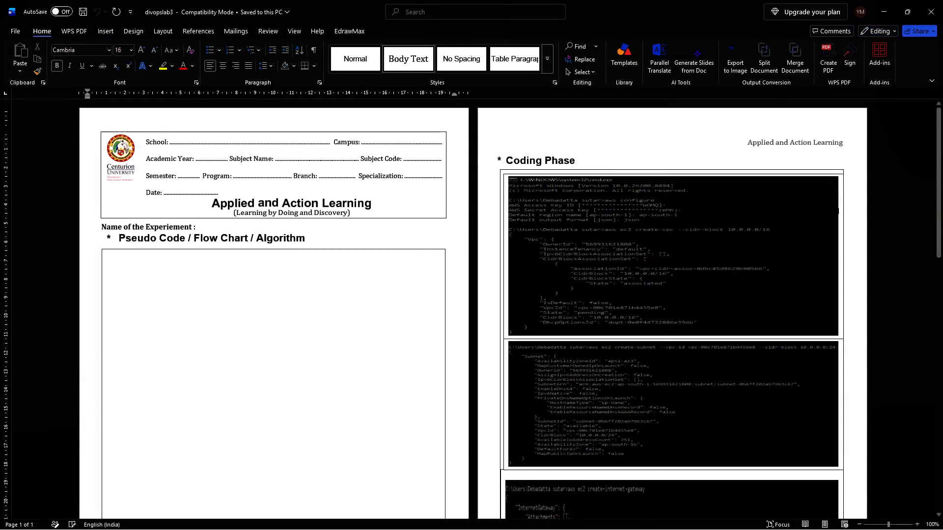
Look through the whole divopslab3 lab record, from the header page through the coding, testing and final output sections.
{"action": "scroll", "coordinate": [433, 214], "scroll_direction": "down", "scroll_amount": 1}
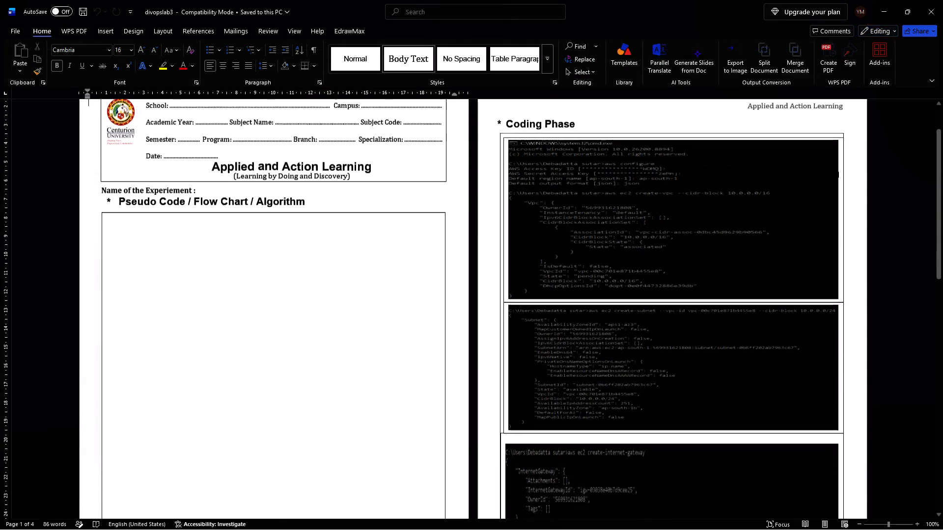
{"action": "scroll", "coordinate": [433, 214], "scroll_direction": "down", "scroll_amount": 6}
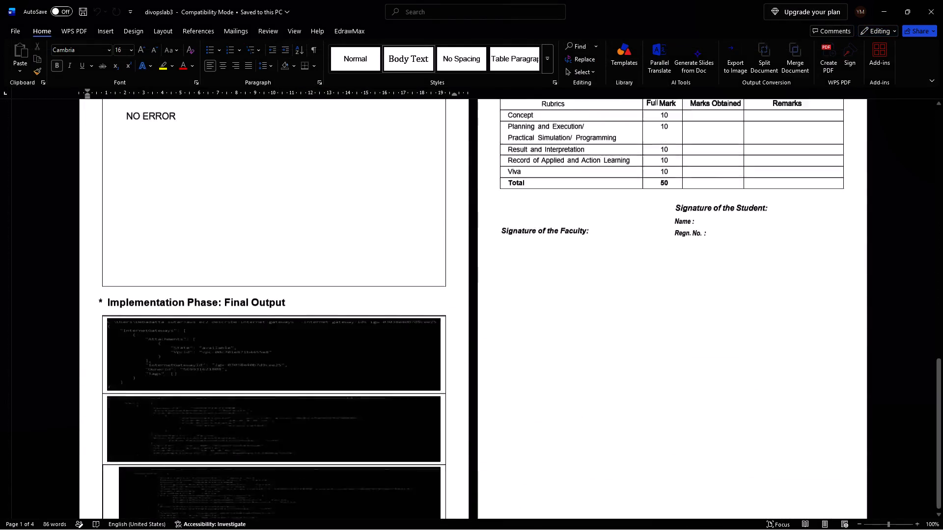
{"action": "scroll", "coordinate": [433, 214], "scroll_direction": "down", "scroll_amount": 1}
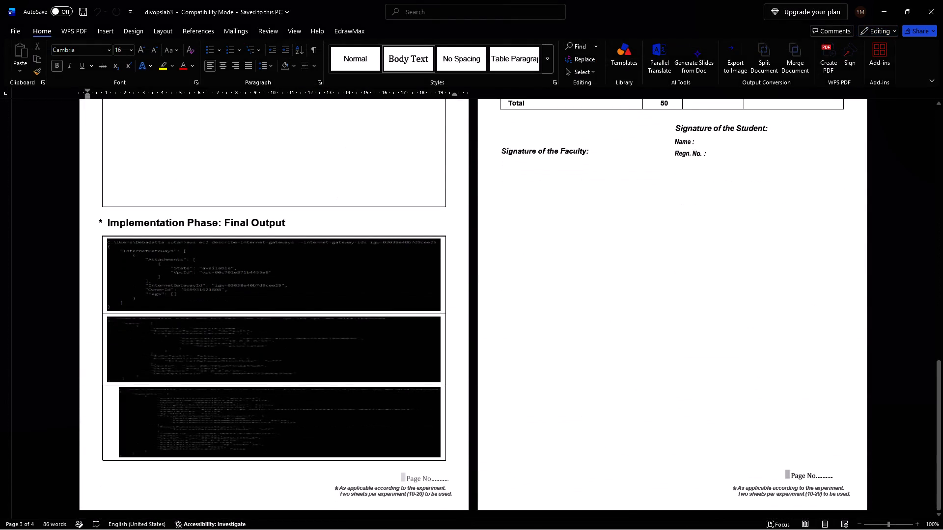
{"action": "scroll", "coordinate": [433, 214], "scroll_direction": "down", "scroll_amount": 2}
{"action": "scroll", "coordinate": [316, 377], "scroll_direction": "up", "scroll_amount": 6, "text": "ctrl"}
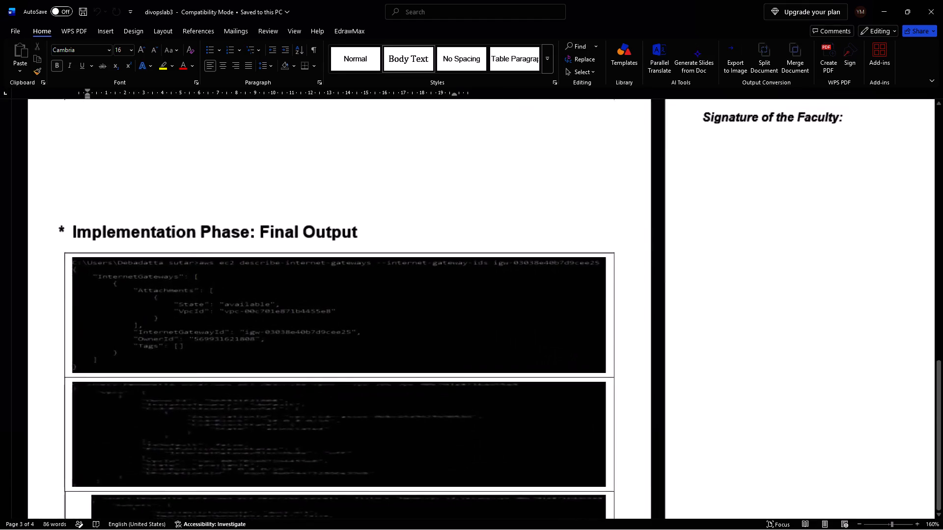
{"action": "scroll", "coordinate": [316, 377], "scroll_direction": "down", "scroll_amount": 3}
{"action": "scroll", "coordinate": [316, 377], "scroll_direction": "up", "scroll_amount": 1}
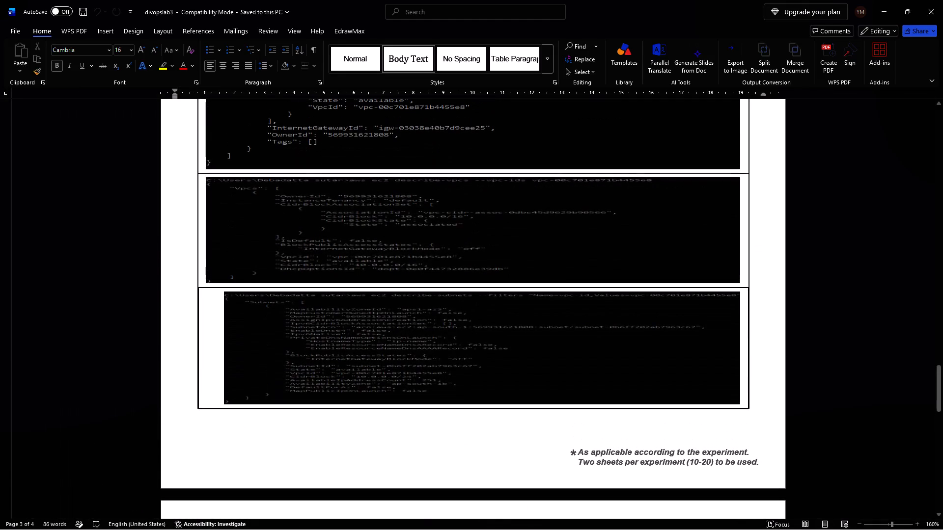
{"action": "scroll", "coordinate": [316, 377], "scroll_direction": "down", "scroll_amount": 5, "text": "ctrl"}
{"action": "scroll", "coordinate": [316, 377], "scroll_direction": "up", "scroll_amount": 5, "text": "ctrl"}
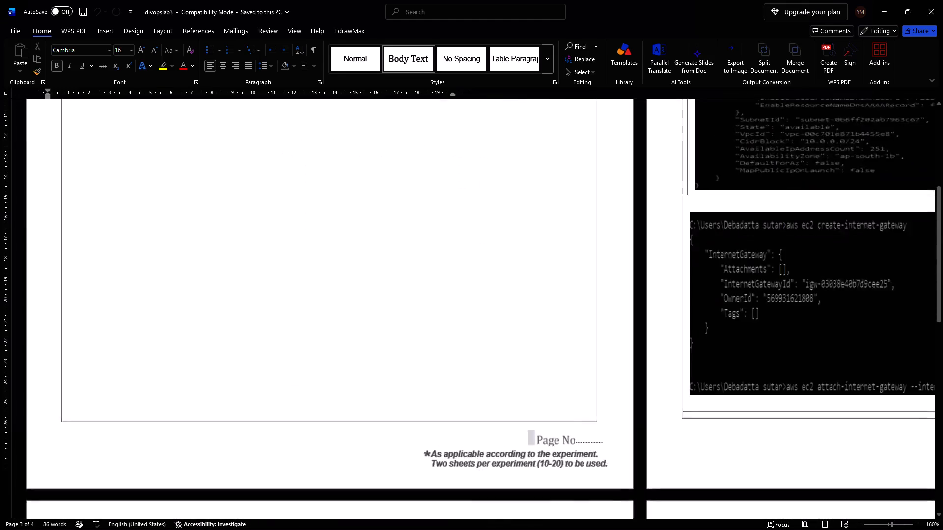
{"action": "scroll", "coordinate": [316, 377], "scroll_direction": "down", "scroll_amount": 3, "text": "ctrl"}
{"action": "scroll", "coordinate": [316, 377], "scroll_direction": "down", "scroll_amount": 1}
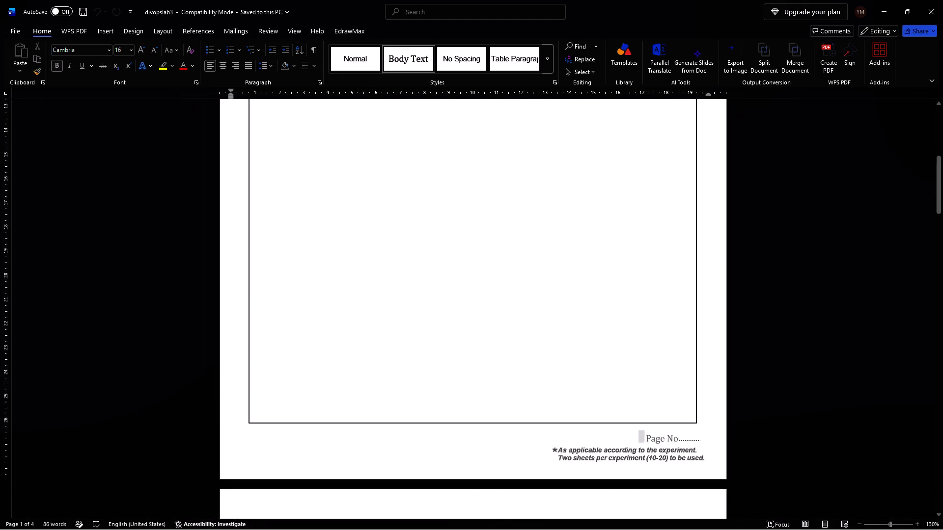
{"action": "scroll", "coordinate": [316, 377], "scroll_direction": "down", "scroll_amount": 4}
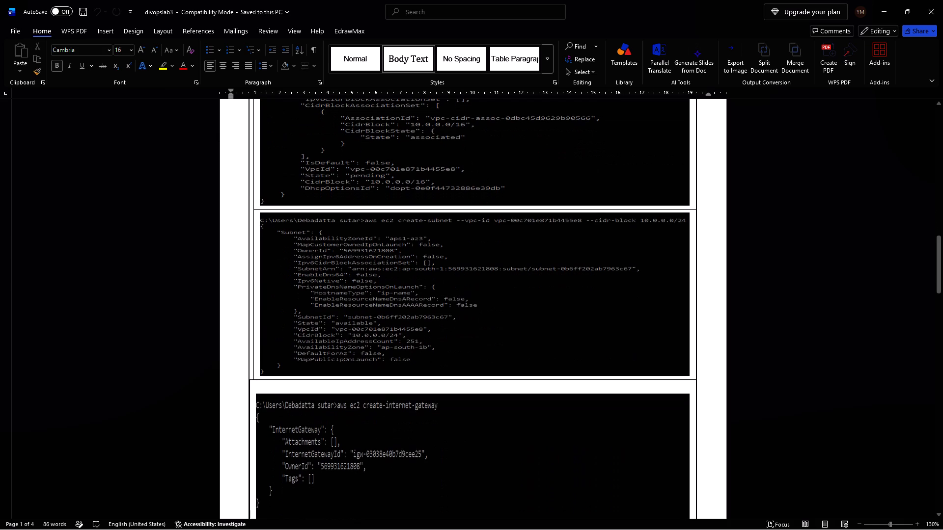
{"action": "scroll", "coordinate": [316, 377], "scroll_direction": "down", "scroll_amount": 1}
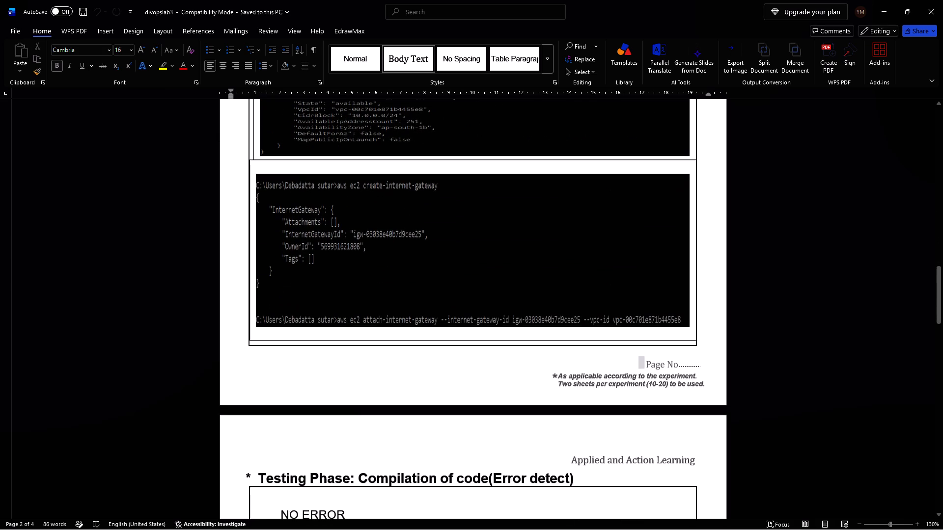
{"action": "scroll", "coordinate": [316, 377], "scroll_direction": "down", "scroll_amount": 4}
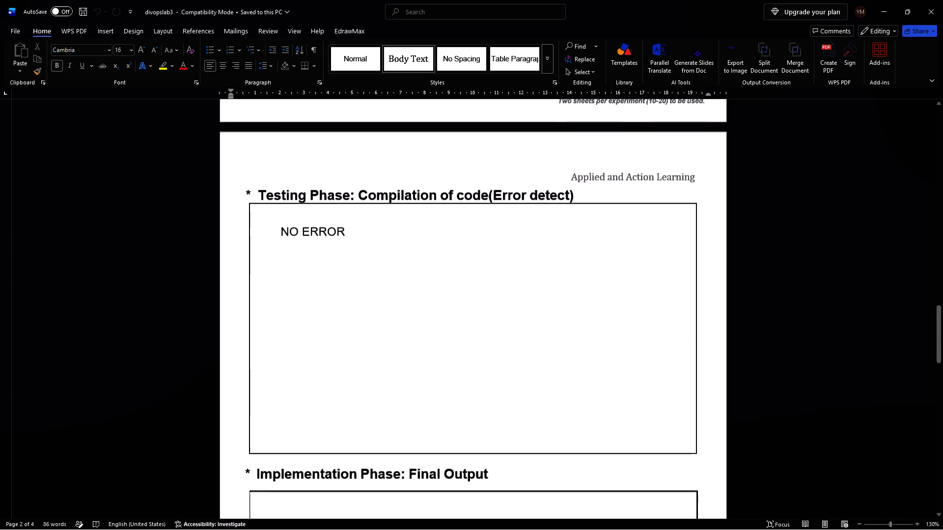
{"action": "scroll", "coordinate": [316, 377], "scroll_direction": "down", "scroll_amount": 1}
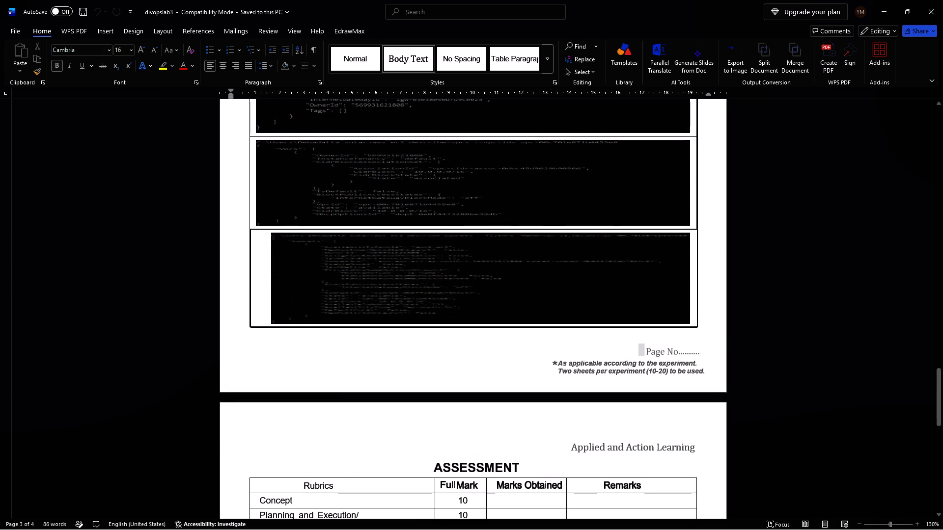
Examine the command output screenshots under Implementation Phase: Final Output at close range.
{"action": "left_click", "coordinate": [388, 237]}
{"action": "scroll", "coordinate": [388, 270], "scroll_direction": "up", "scroll_amount": 7, "text": "ctrl"}
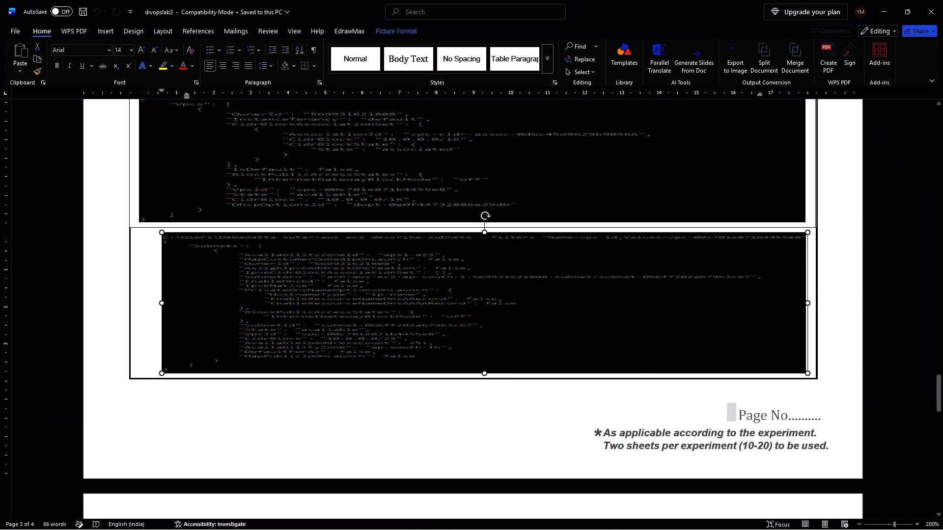
{"action": "scroll", "coordinate": [388, 270], "scroll_direction": "up", "scroll_amount": 5, "text": "ctrl"}
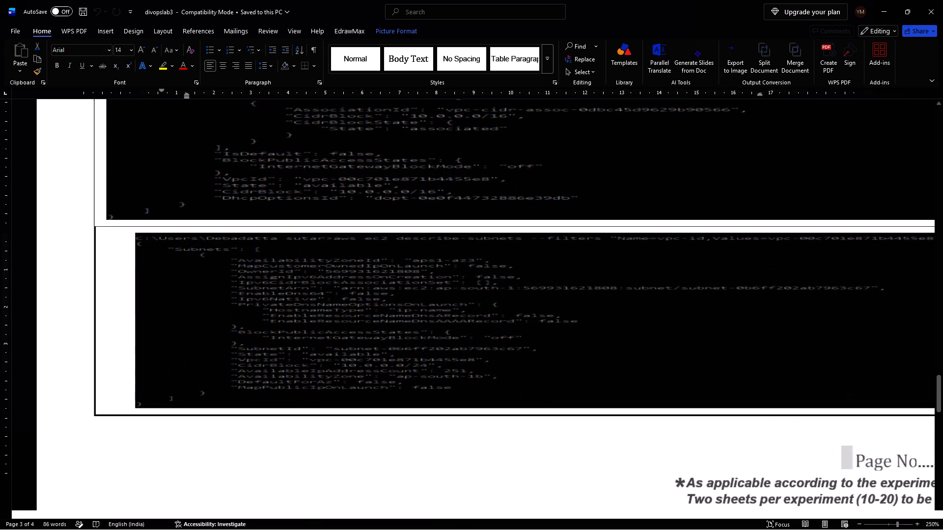
{"action": "scroll", "coordinate": [388, 270], "scroll_direction": "up", "scroll_amount": 6, "text": "ctrl"}
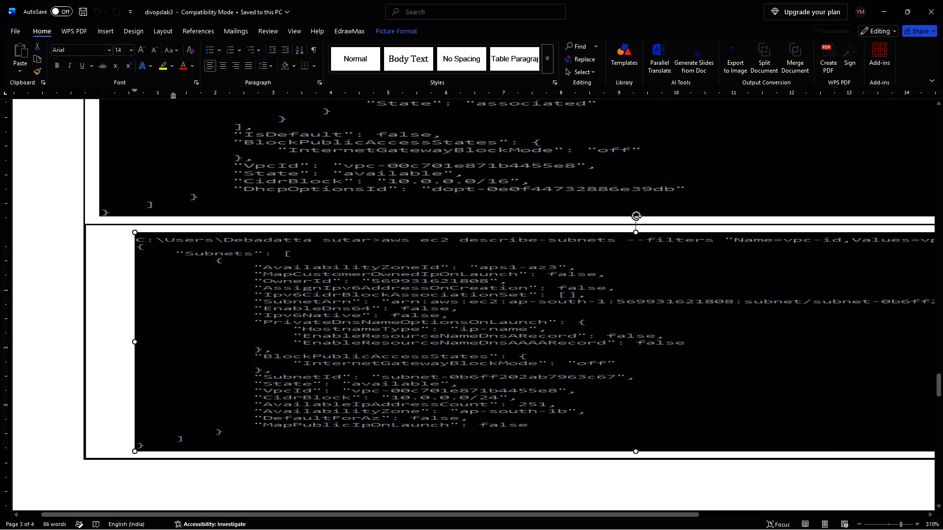
{"action": "scroll", "coordinate": [388, 270], "scroll_direction": "down", "scroll_amount": 7, "text": "ctrl"}
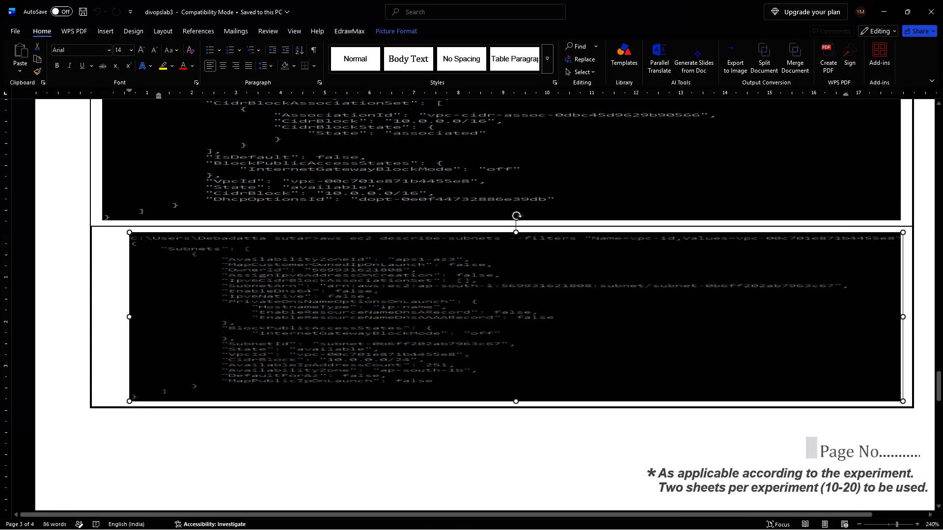
{"action": "scroll", "coordinate": [388, 270], "scroll_direction": "down", "scroll_amount": 6, "text": "ctrl"}
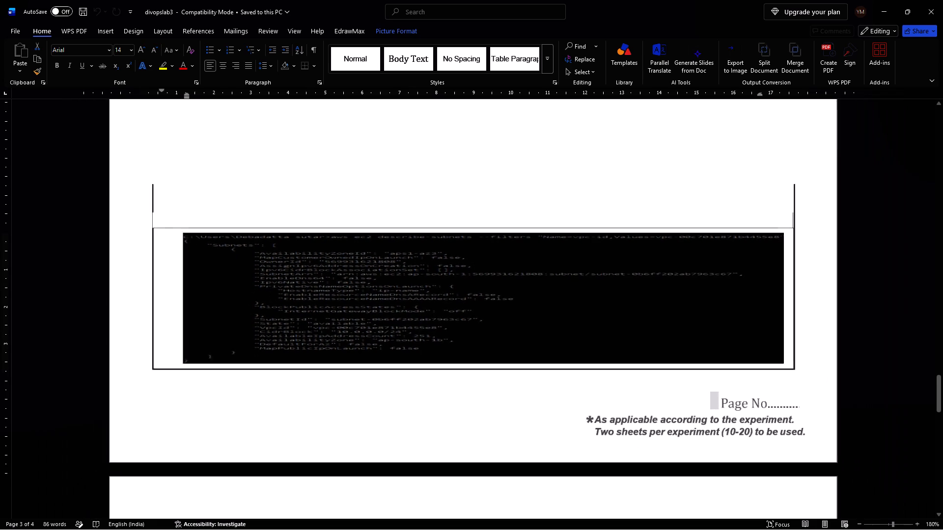
{"action": "scroll", "coordinate": [388, 270], "scroll_direction": "down", "scroll_amount": 3, "text": "ctrl"}
{"action": "scroll", "coordinate": [388, 270], "scroll_direction": "up", "scroll_amount": 1}
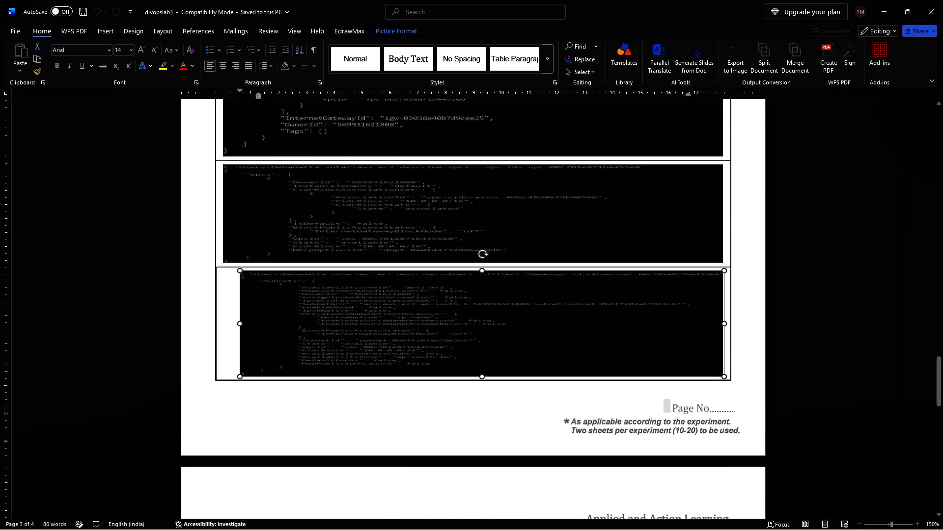
{"action": "scroll", "coordinate": [388, 270], "scroll_direction": "up", "scroll_amount": 1}
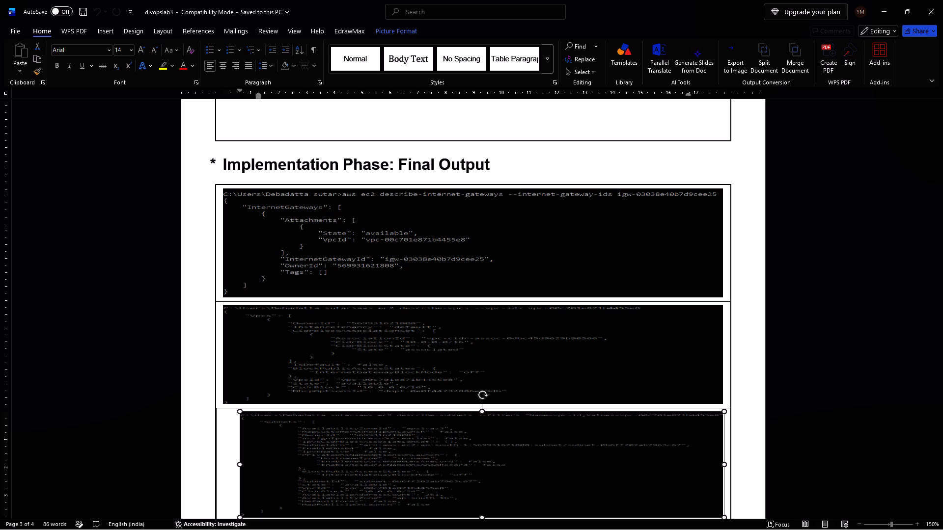
Review the assessment page, then the testing and coding sections back to the blank header form on the first page.
{"action": "scroll", "coordinate": [388, 270], "scroll_direction": "down", "scroll_amount": 3}
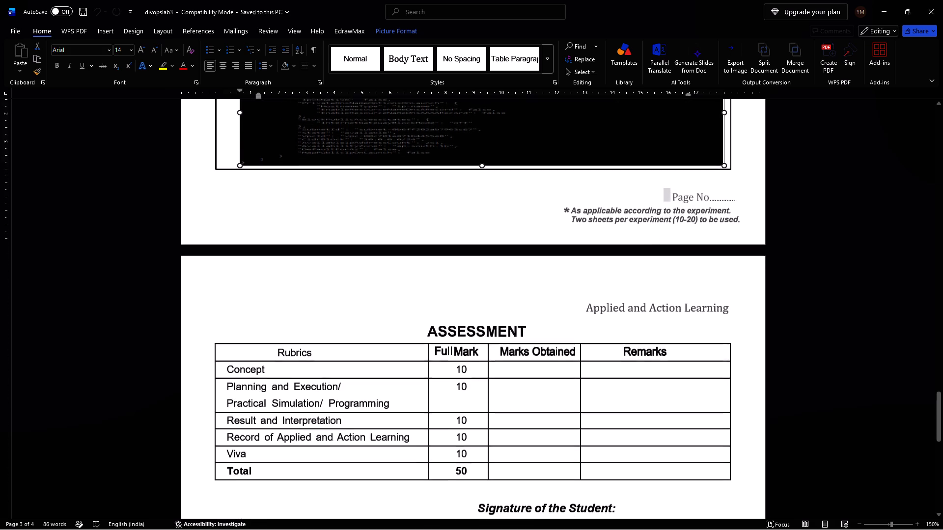
{"action": "scroll", "coordinate": [388, 270], "scroll_direction": "down", "scroll_amount": 4, "text": "ctrl"}
{"action": "scroll", "coordinate": [388, 270], "scroll_direction": "down", "scroll_amount": 1}
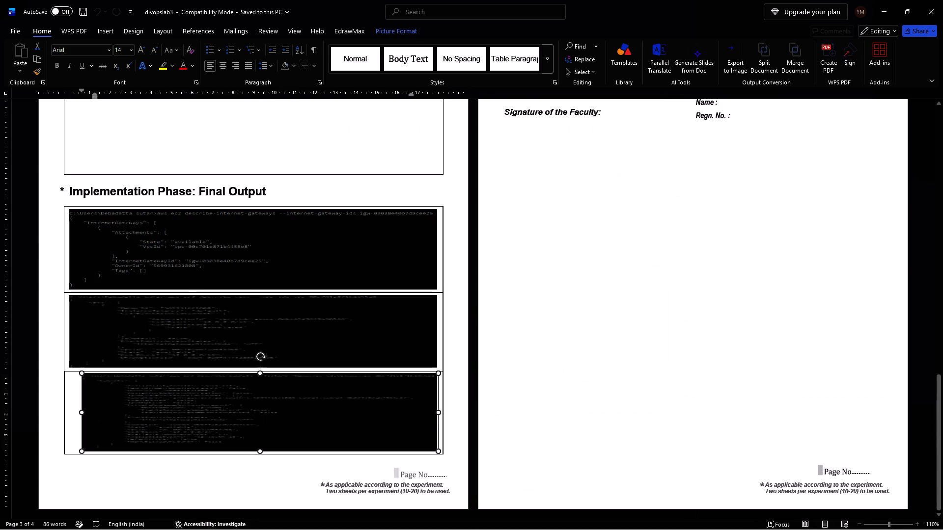
{"action": "scroll", "coordinate": [388, 270], "scroll_direction": "down", "scroll_amount": 4}
{"action": "scroll", "coordinate": [555, 329], "scroll_direction": "down", "scroll_amount": 4}
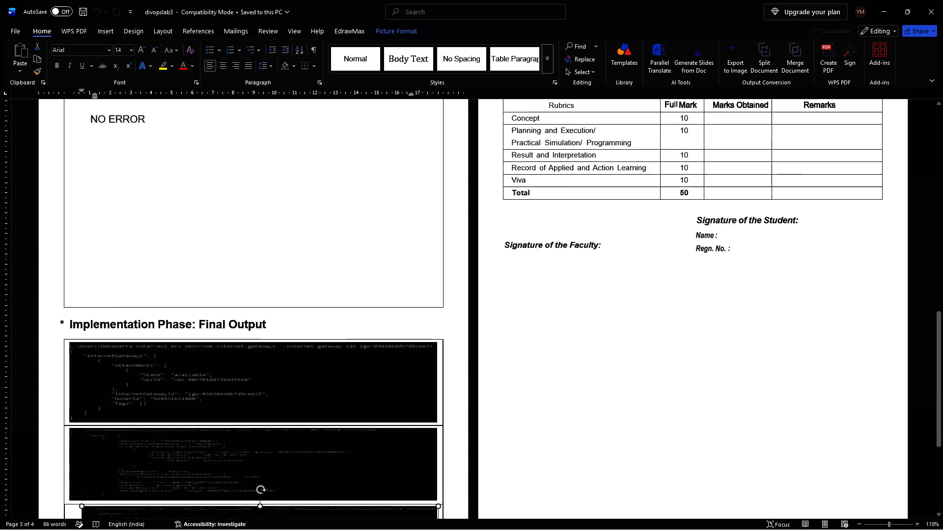
{"action": "scroll", "coordinate": [555, 329], "scroll_direction": "up", "scroll_amount": 3}
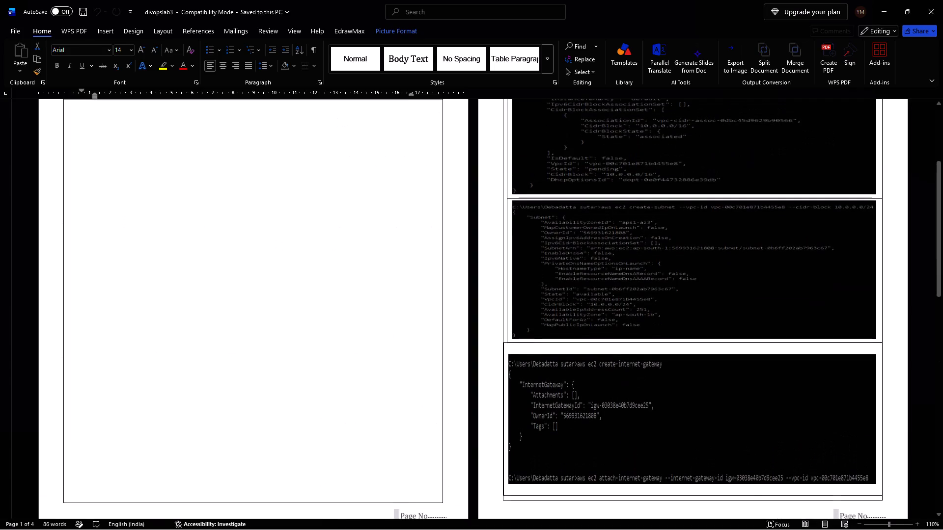
{"action": "scroll", "coordinate": [555, 329], "scroll_direction": "up", "scroll_amount": 2}
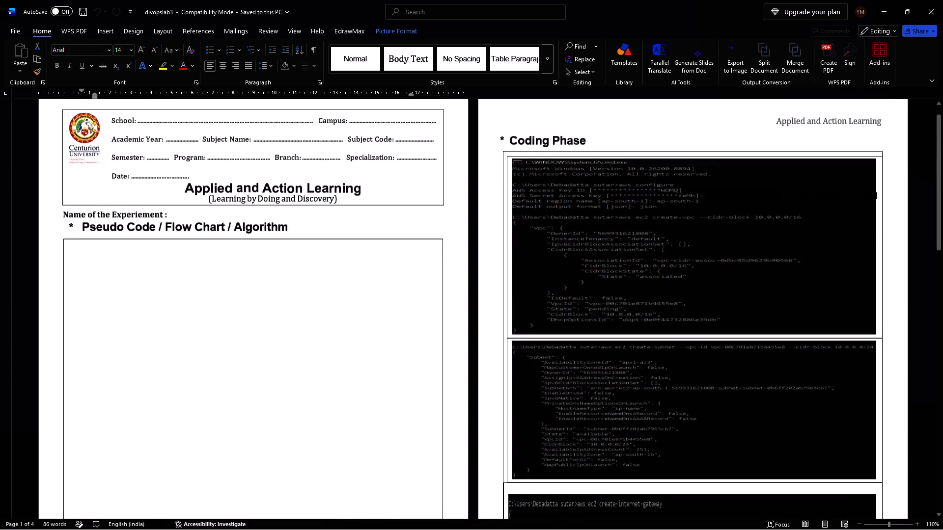
{"action": "scroll", "coordinate": [555, 329], "scroll_direction": "up", "scroll_amount": 5}
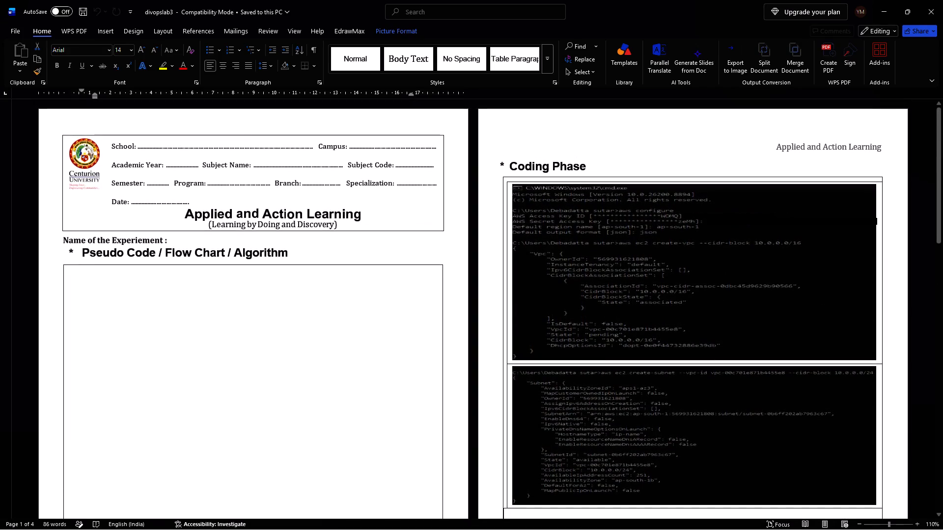
Start saving a copy of divopslab3, browse to Desktop's 5th sem folder, and rename its CDD folder as devops.
{"action": "left_click", "coordinate": [16, 27]}
{"action": "left_click", "coordinate": [46, 225]}
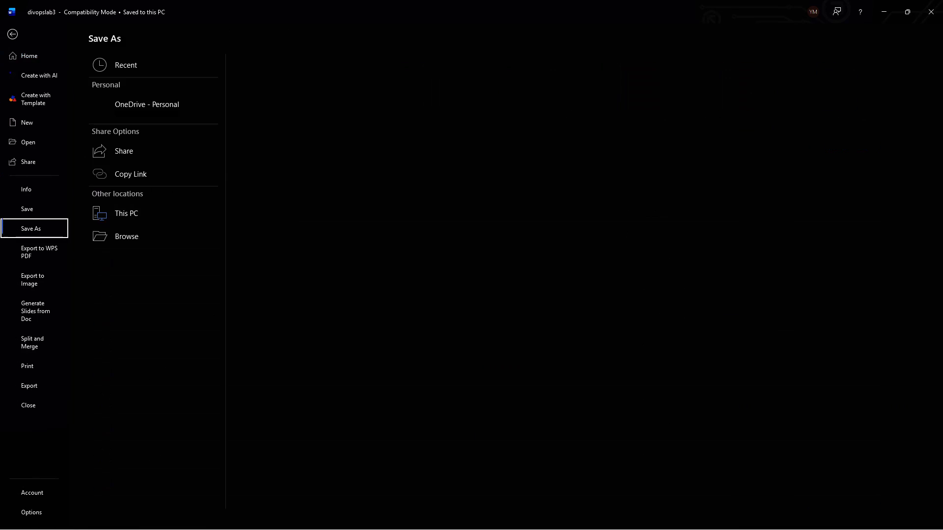
{"action": "left_click", "coordinate": [152, 264]}
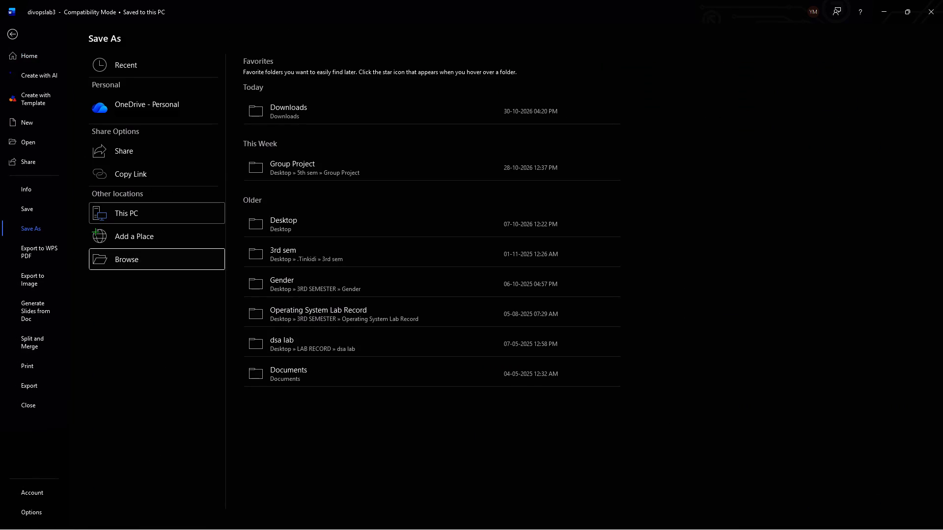
{"action": "scroll", "coordinate": [291, 207], "scroll_direction": "up", "scroll_amount": 1}
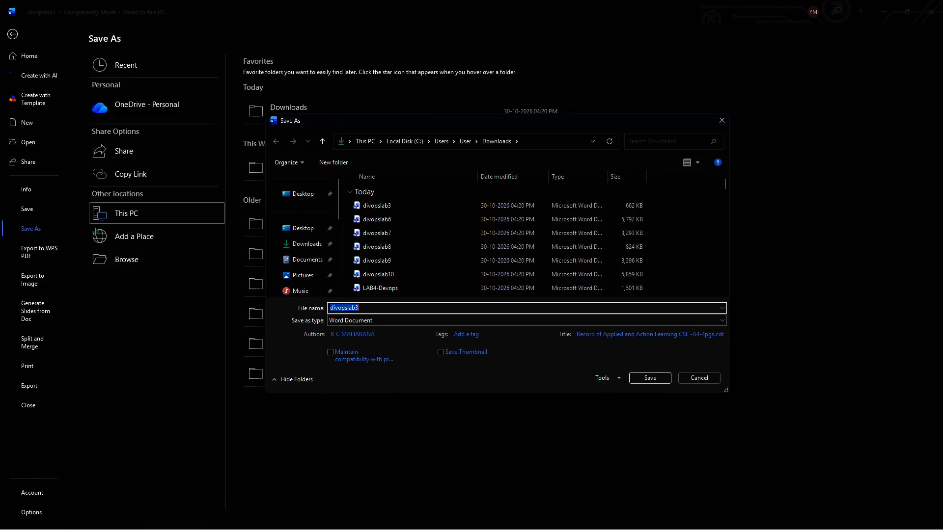
{"action": "scroll", "coordinate": [291, 207], "scroll_direction": "up", "scroll_amount": 1}
{"action": "left_click", "coordinate": [308, 232]}
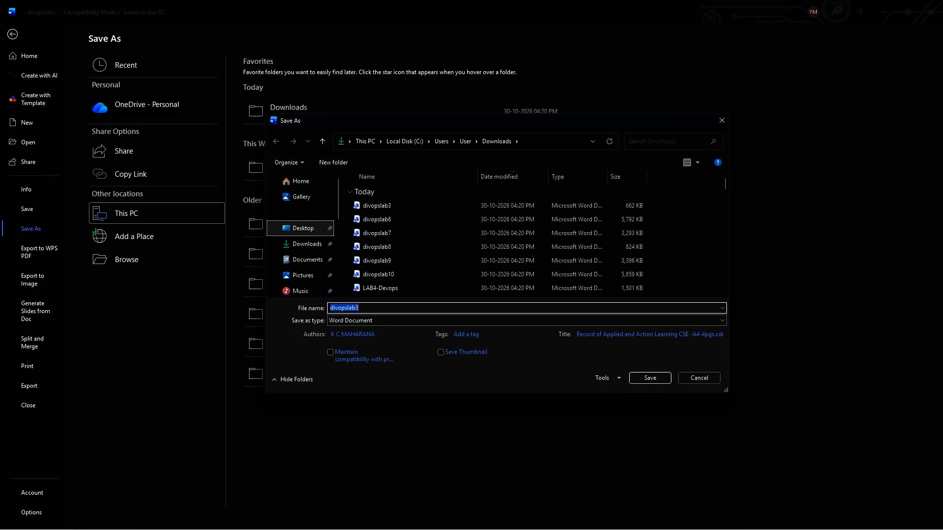
{"action": "double_click", "coordinate": [395, 242]}
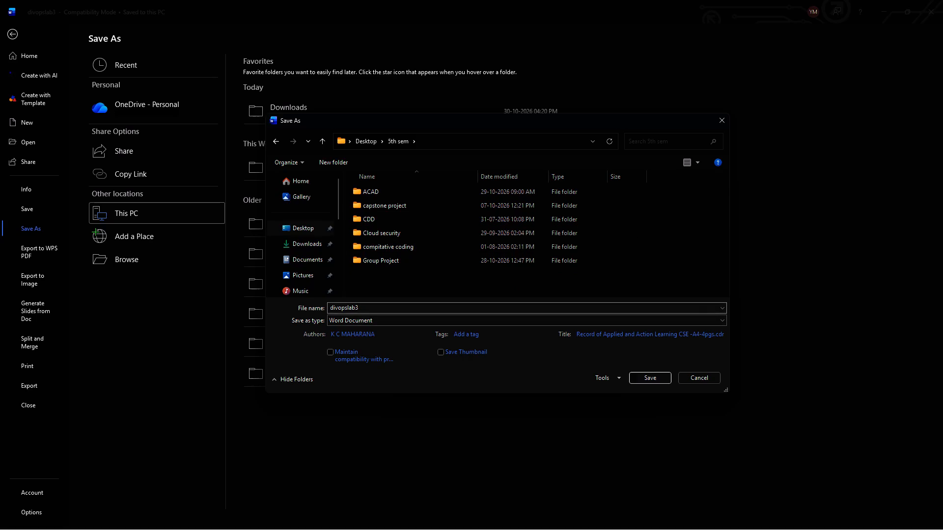
{"action": "double_click", "coordinate": [393, 221]}
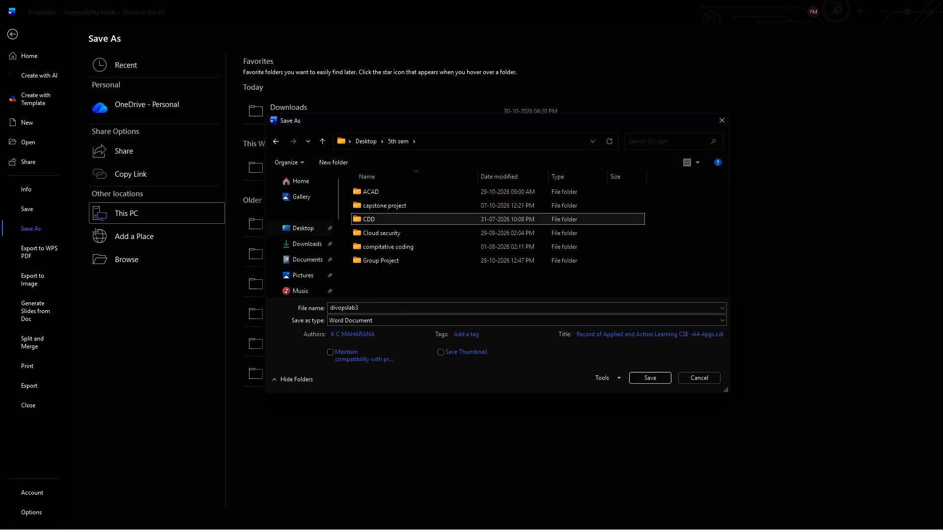
{"action": "left_click", "coordinate": [270, 142]}
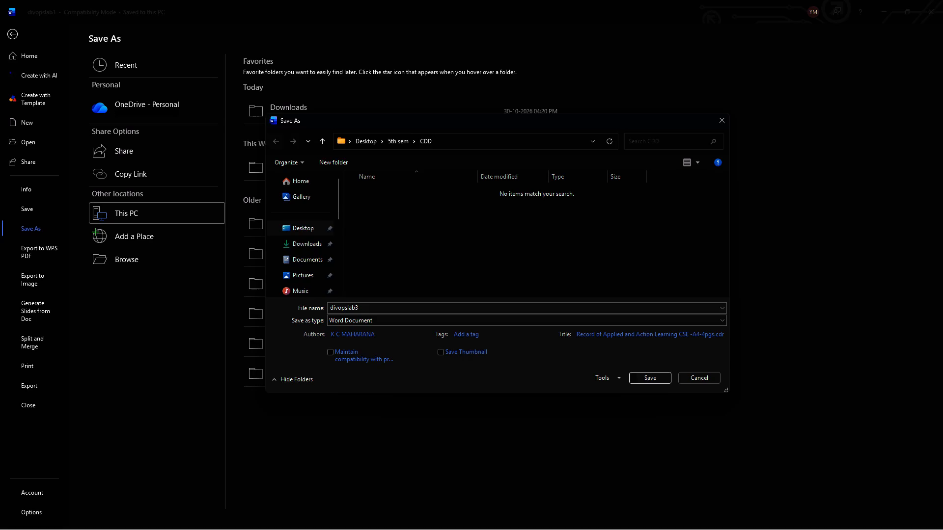
{"action": "key", "text": "F2"}
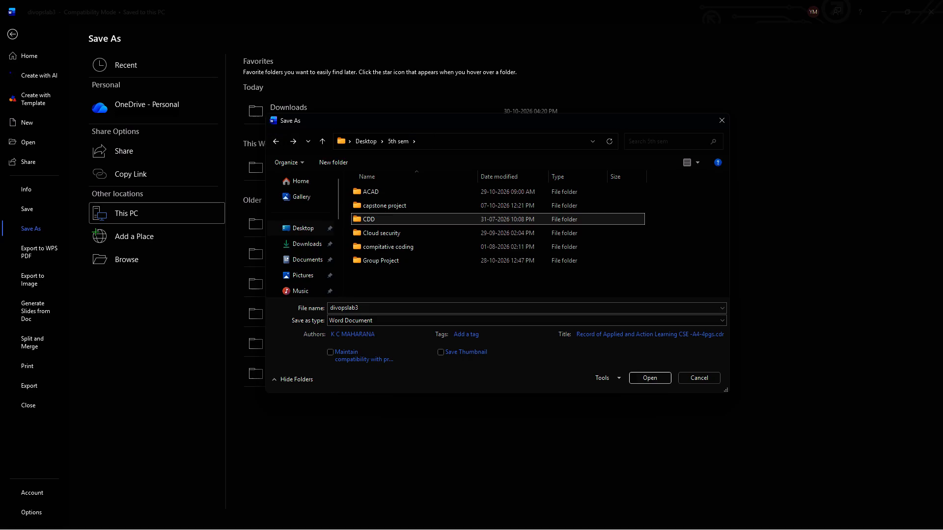
{"action": "type", "text": "devop"}
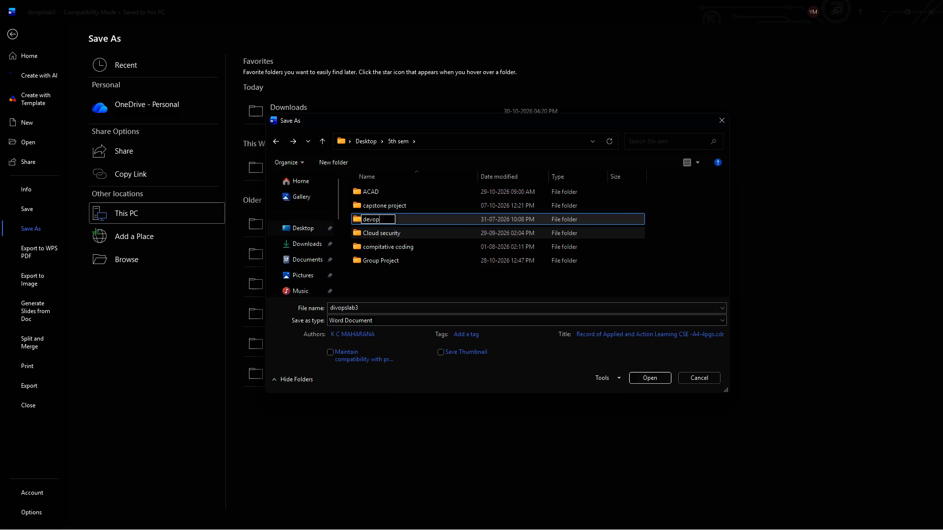
{"action": "key", "text": "s"}
{"action": "key", "text": "Return"}
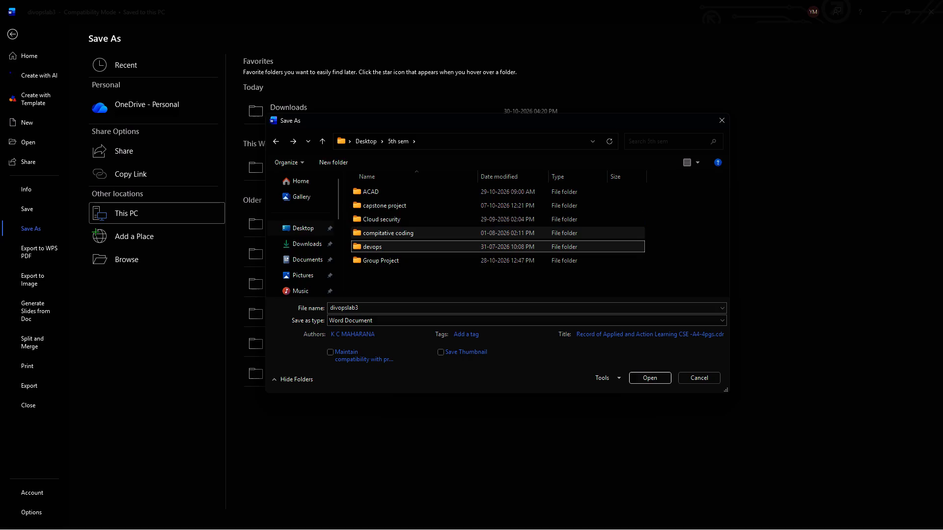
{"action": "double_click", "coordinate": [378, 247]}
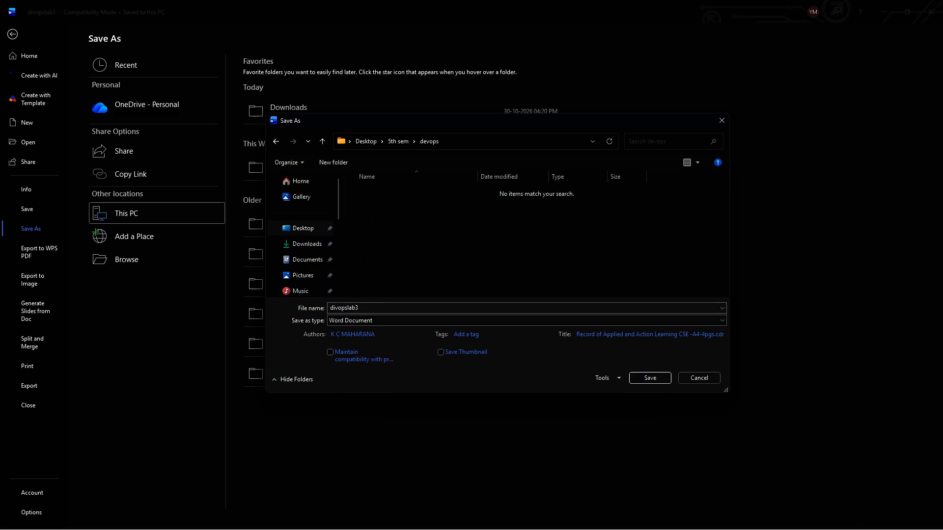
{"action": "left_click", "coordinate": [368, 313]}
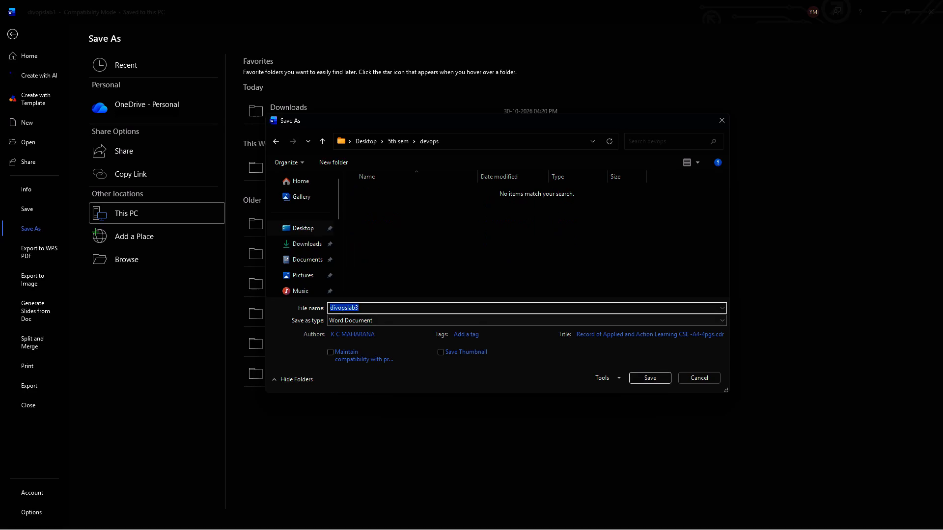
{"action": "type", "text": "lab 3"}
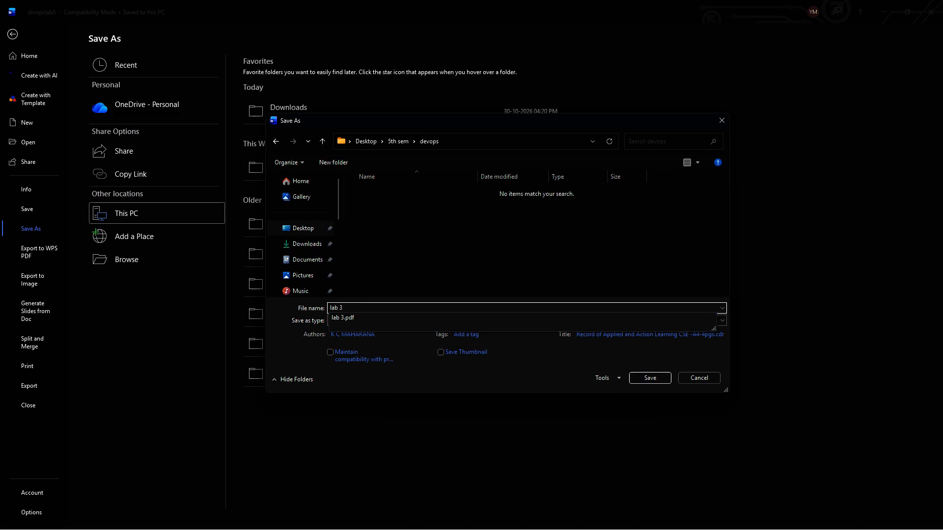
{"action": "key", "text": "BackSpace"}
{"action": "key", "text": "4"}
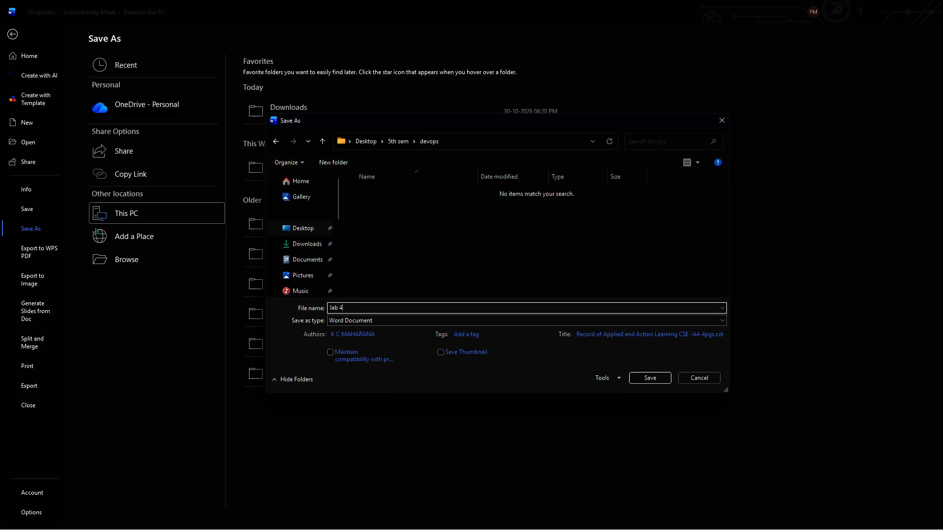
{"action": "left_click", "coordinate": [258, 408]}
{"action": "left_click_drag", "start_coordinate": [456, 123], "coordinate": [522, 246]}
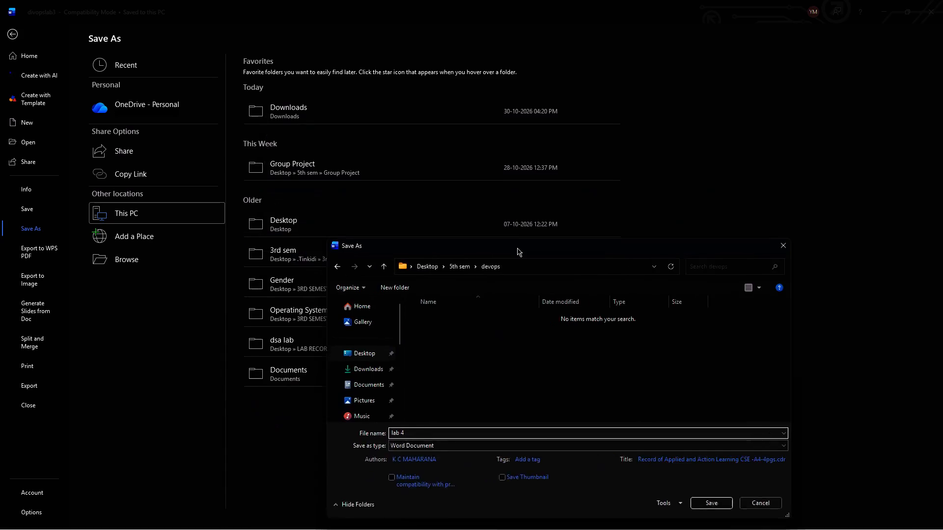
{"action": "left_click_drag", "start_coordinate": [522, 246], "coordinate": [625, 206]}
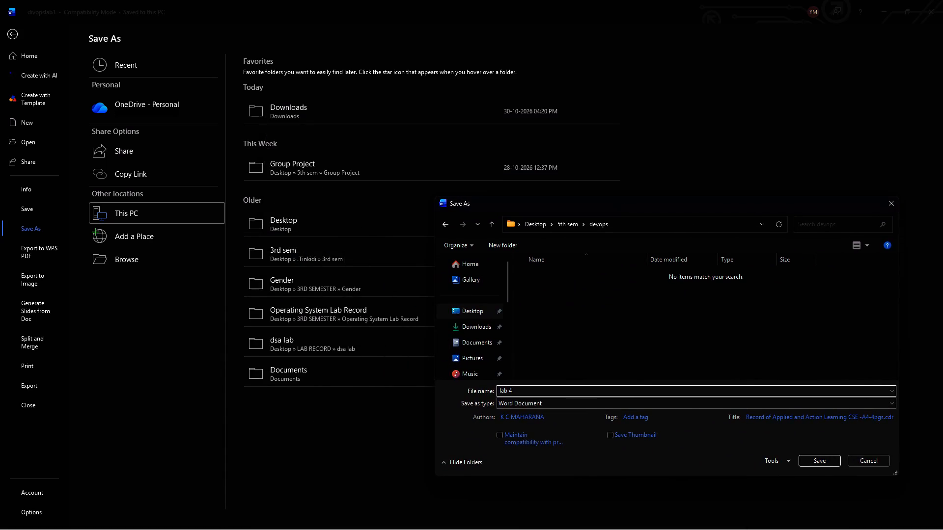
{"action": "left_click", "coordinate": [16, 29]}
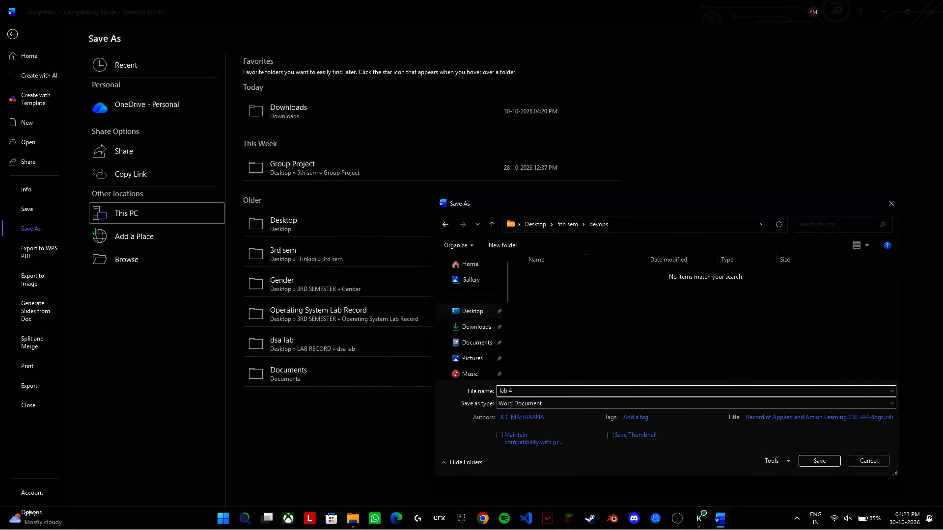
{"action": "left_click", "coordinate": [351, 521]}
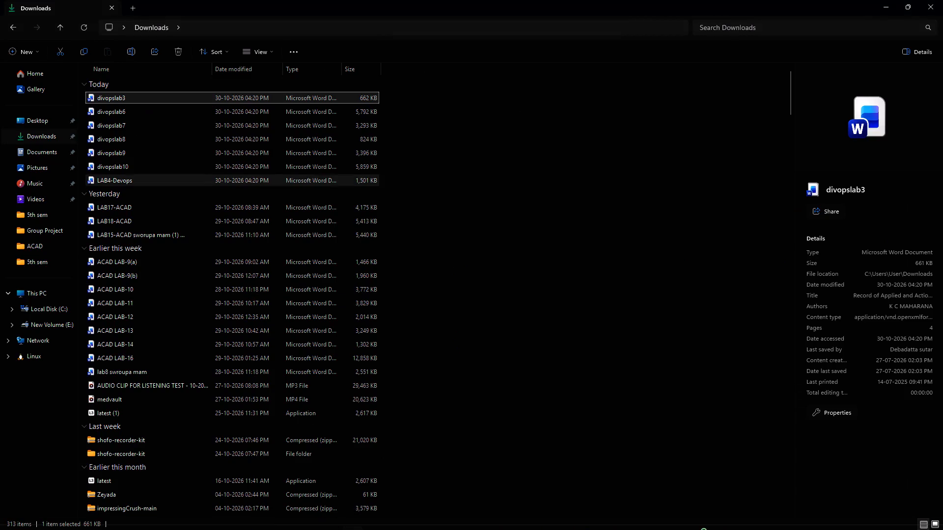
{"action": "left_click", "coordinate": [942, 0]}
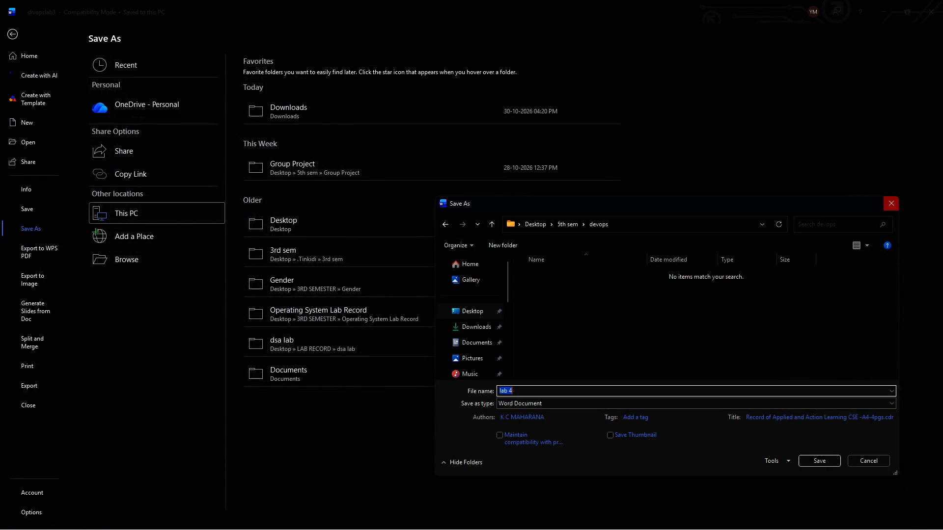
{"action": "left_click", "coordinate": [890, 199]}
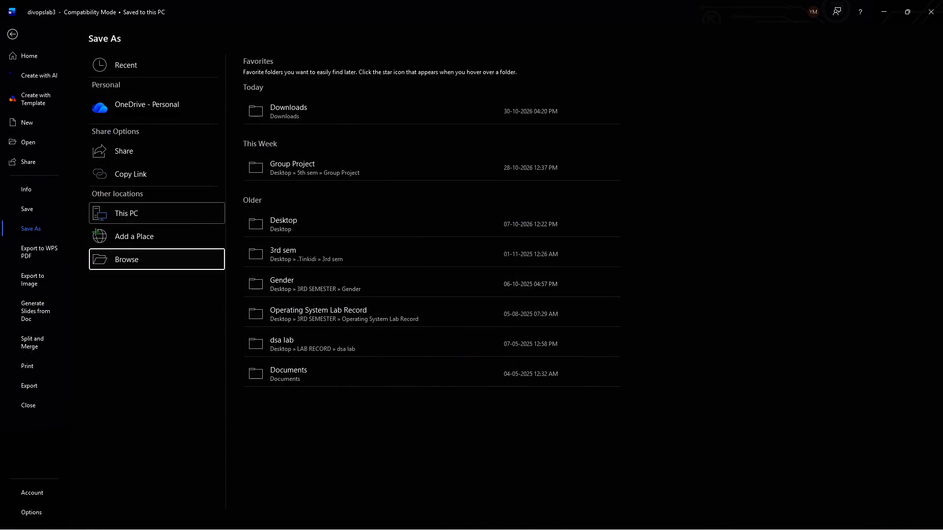
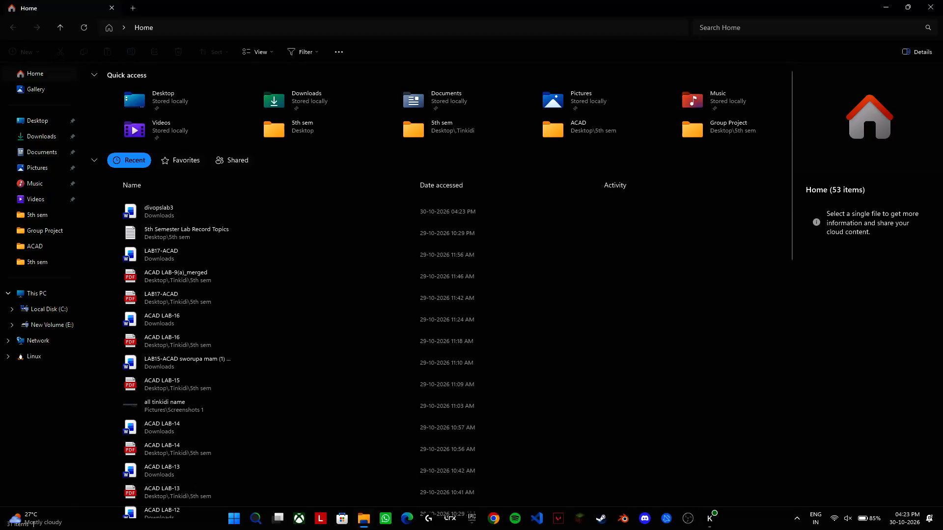
Open LAB4-Devops from the Downloads folder and enable editing, with the first Coding Phase screenshot enlarged to 230%.
{"action": "left_click", "coordinate": [20, 139]}
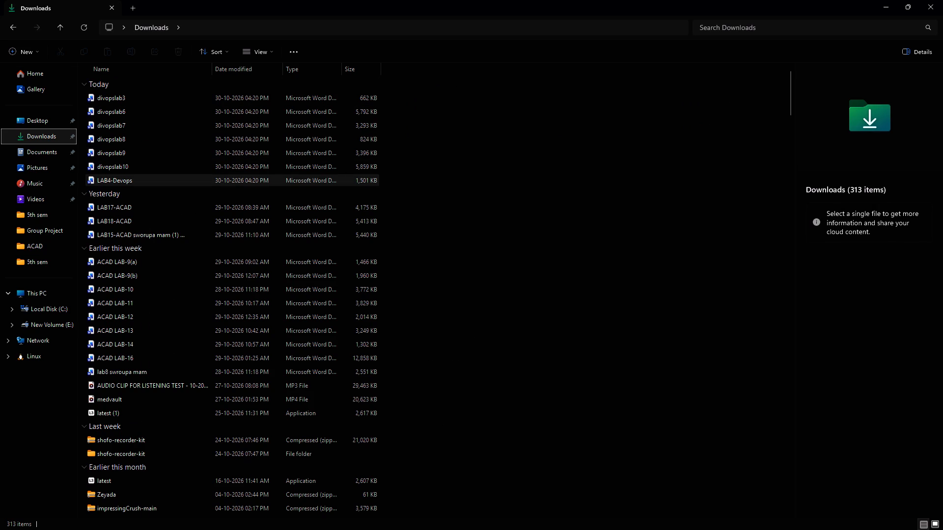
{"action": "double_click", "coordinate": [149, 183]}
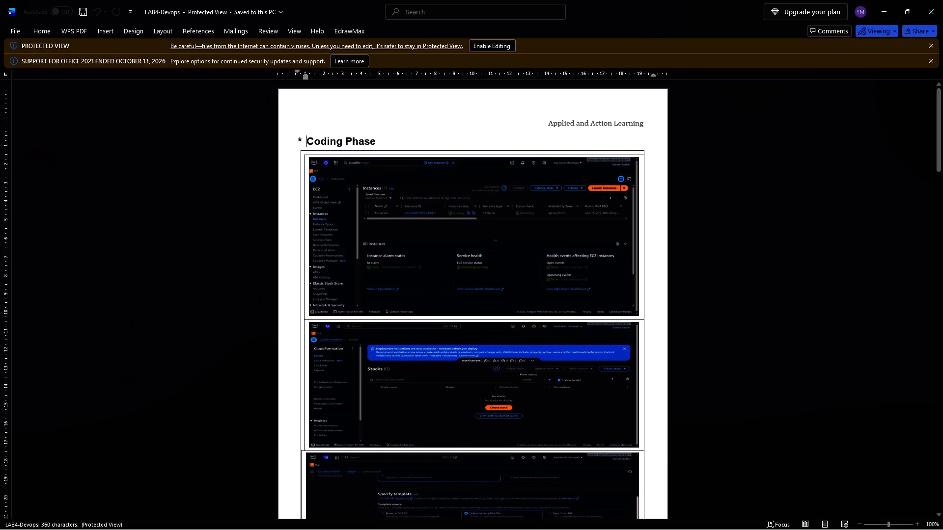
{"action": "scroll", "coordinate": [288, 227], "scroll_direction": "up", "scroll_amount": 5, "text": "ctrl"}
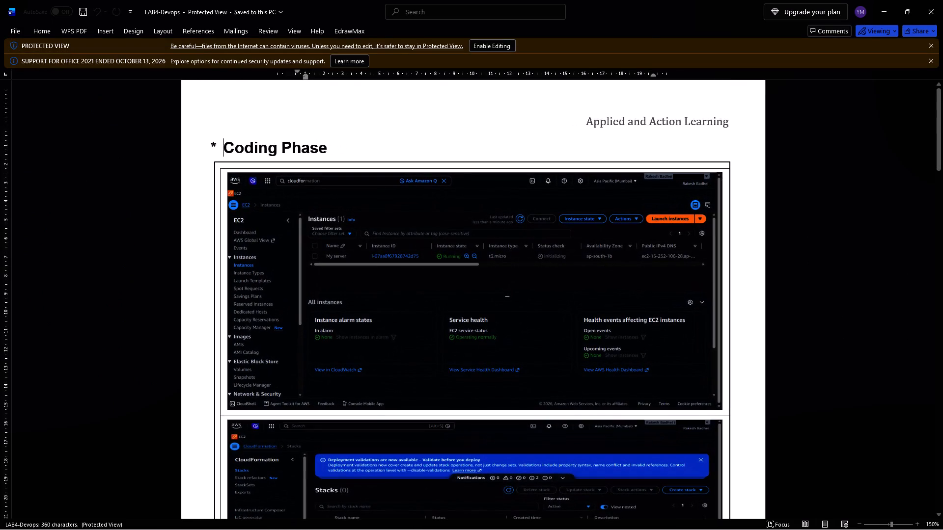
{"action": "left_click", "coordinate": [488, 47]}
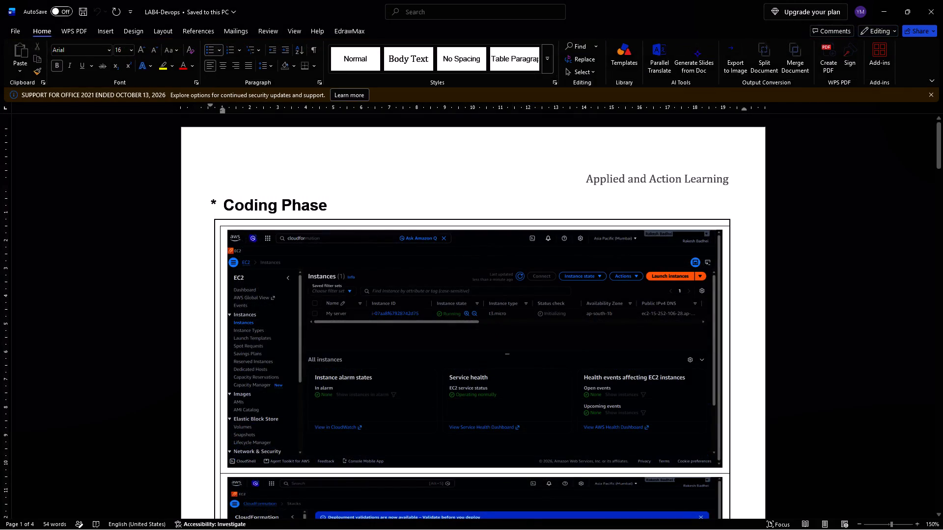
{"action": "scroll", "coordinate": [313, 189], "scroll_direction": "up", "scroll_amount": 8, "text": "ctrl"}
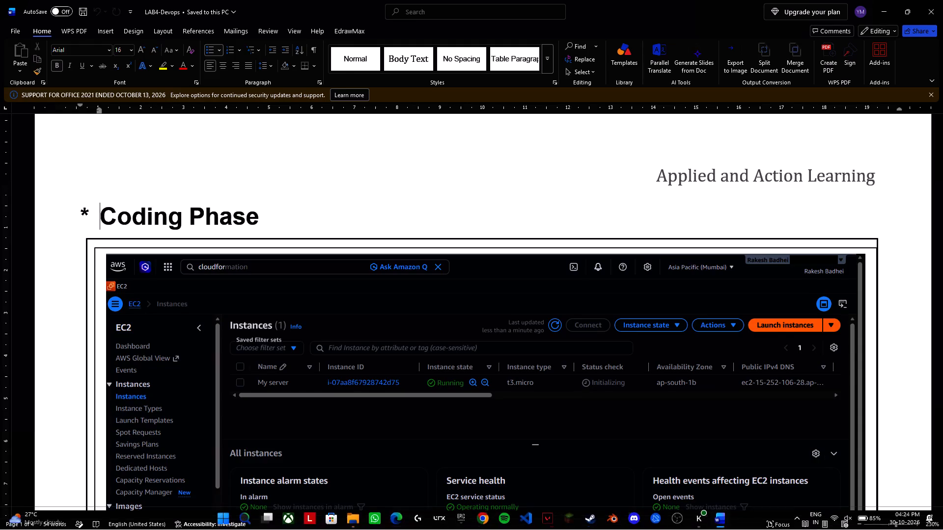
Insert the All my name picture from Pictures > Screenshots beside the Coding Phase heading and place it in front of the text.
{"action": "right_click", "coordinate": [349, 528]}
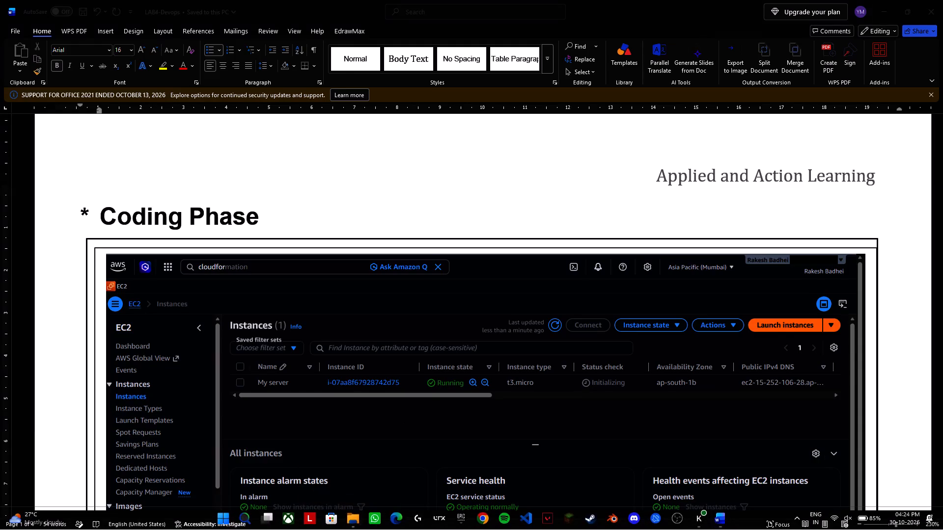
{"action": "left_click", "coordinate": [322, 453]}
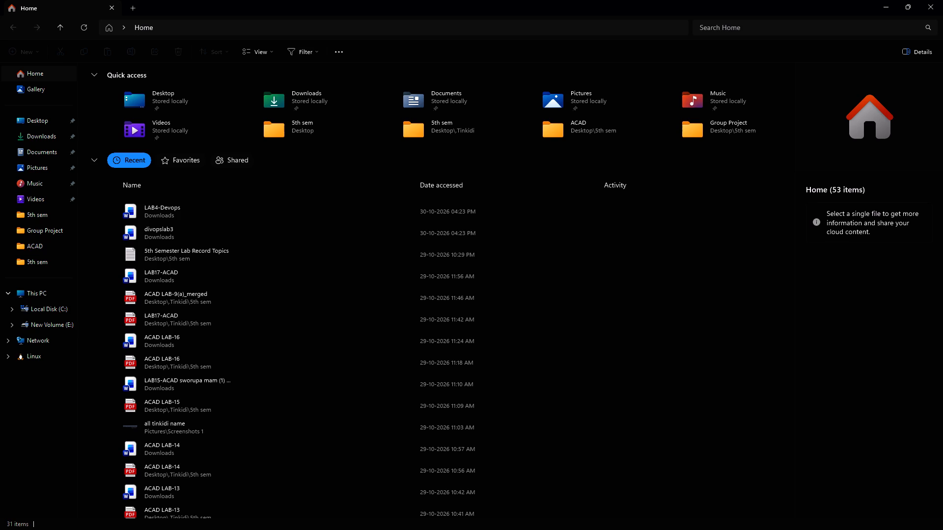
{"action": "left_click", "coordinate": [43, 166]}
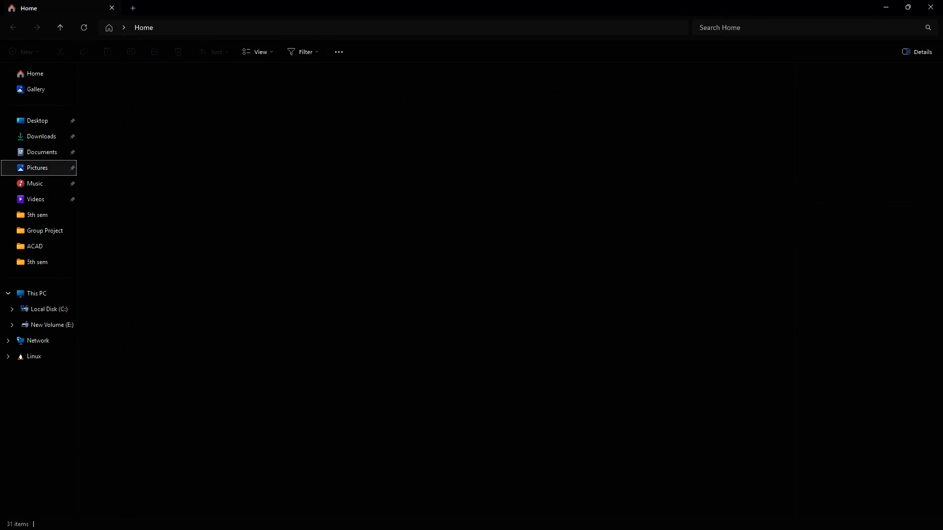
{"action": "double_click", "coordinate": [318, 98]}
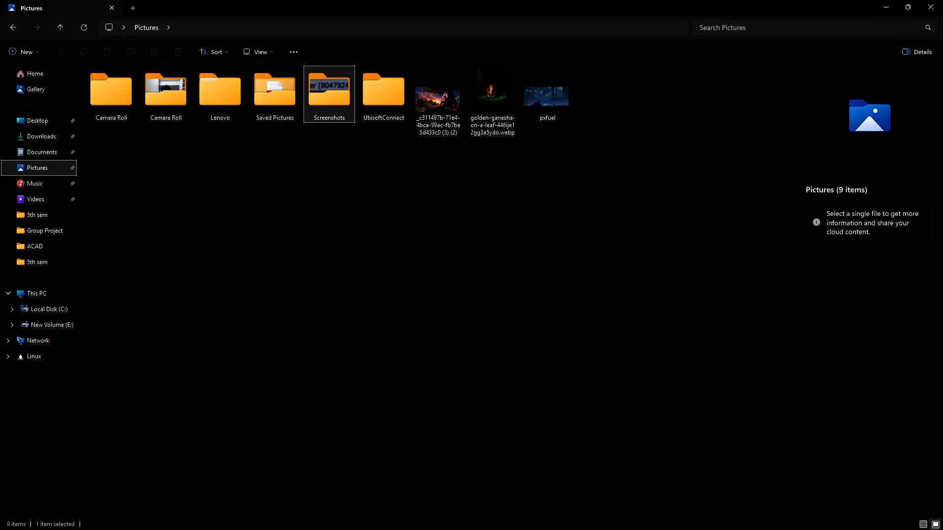
{"action": "left_click", "coordinate": [178, 144]}
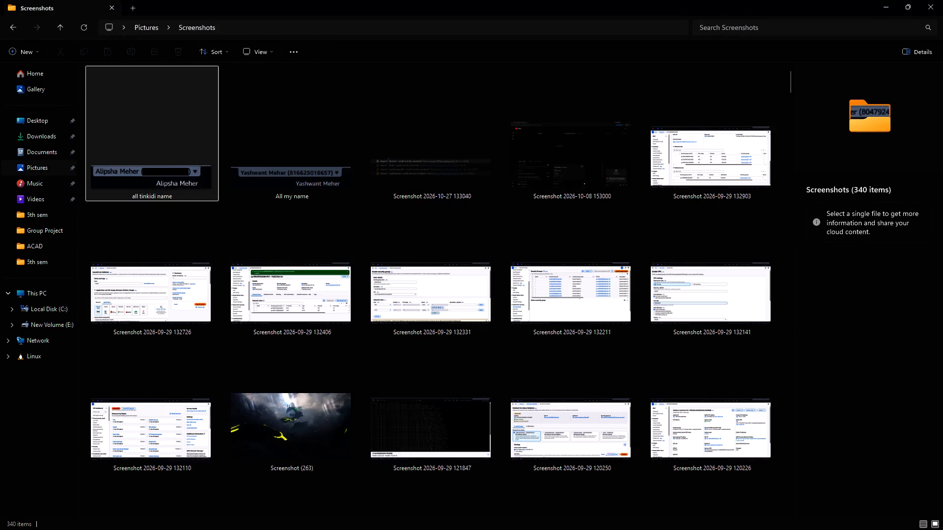
{"action": "left_click", "coordinate": [300, 160]}
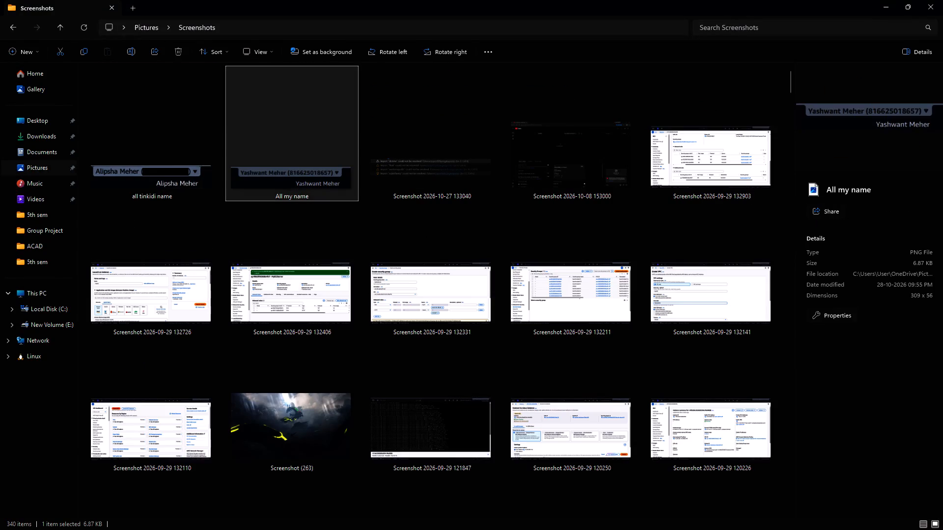
{"action": "key", "text": "ctrl+c"}
{"action": "key", "text": "alt+Tab"}
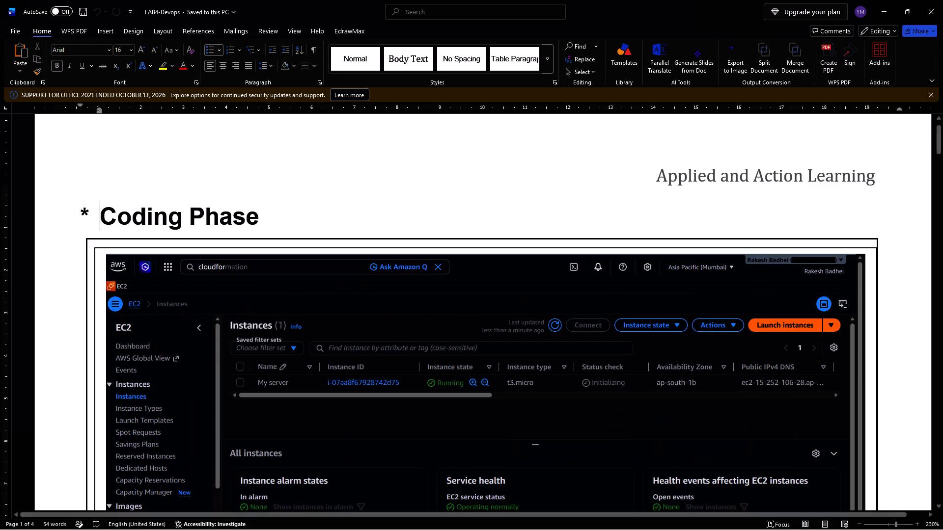
{"action": "left_click", "coordinate": [353, 193]}
{"action": "key", "text": "ctrl+v"}
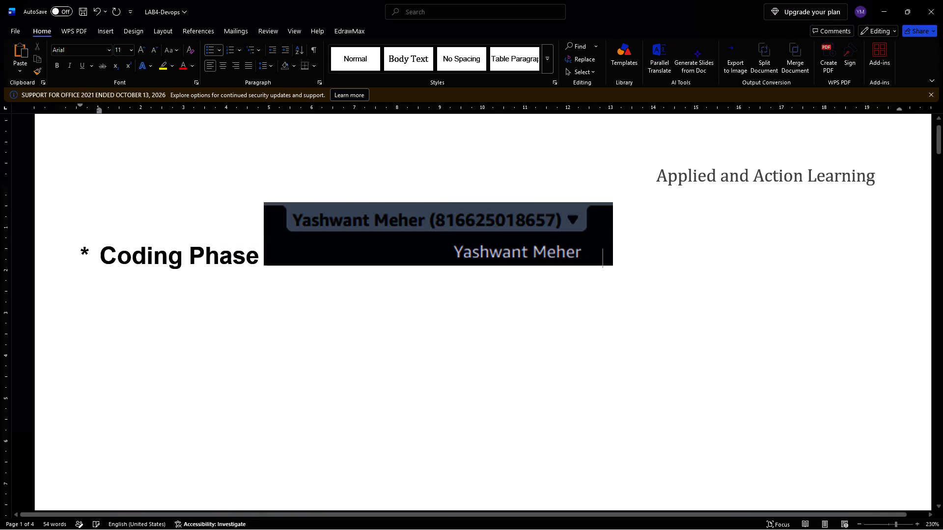
{"action": "left_click", "coordinate": [382, 236]}
{"action": "left_click", "coordinate": [633, 210]}
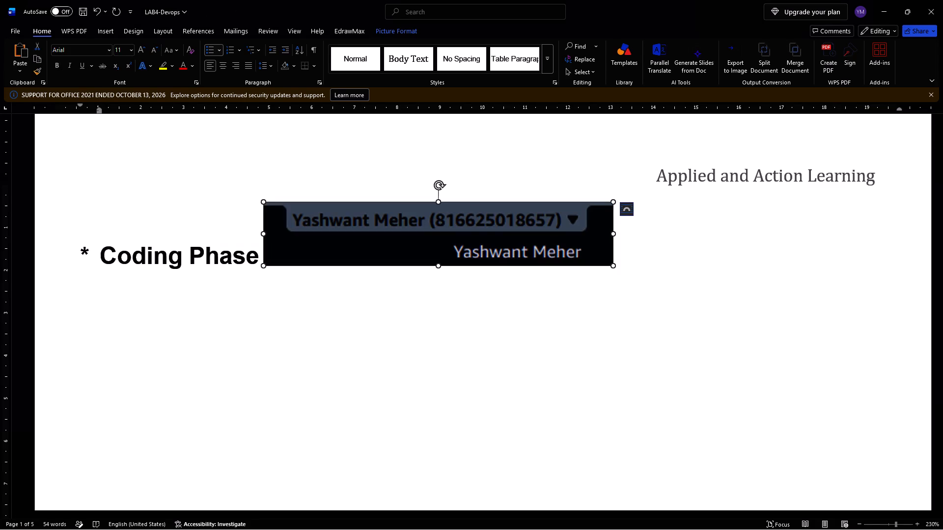
{"action": "left_click", "coordinate": [693, 297]}
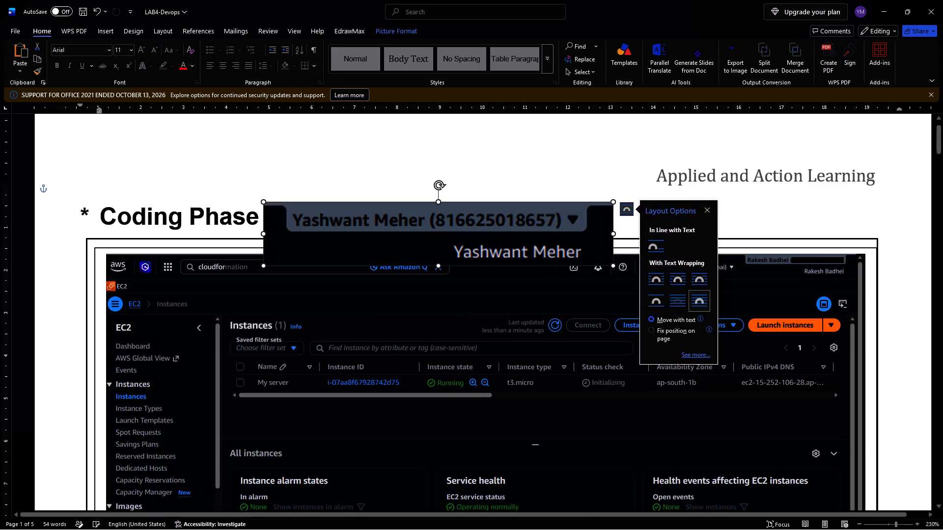
Move and shrink the name picture to cover the account name in the header of the first AWS EC2 screenshot.
{"action": "left_click_drag", "start_coordinate": [538, 233], "coordinate": [778, 327]}
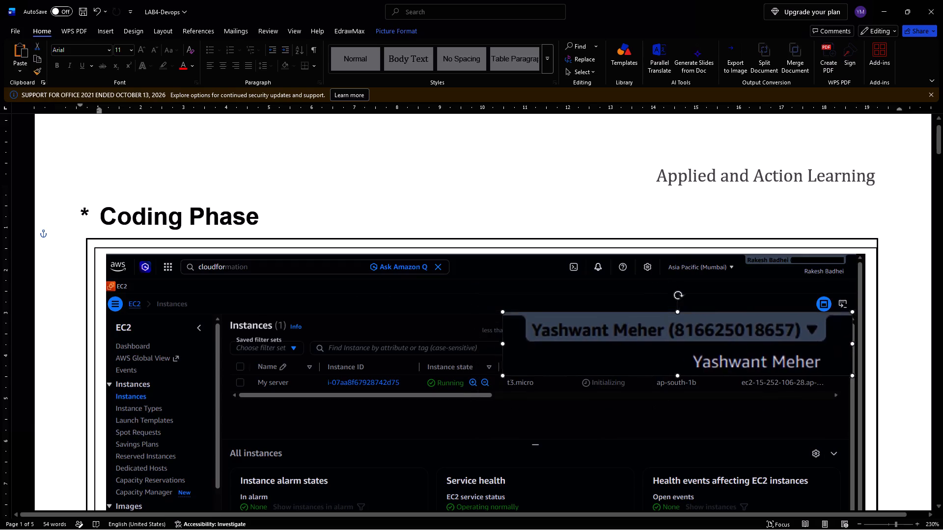
{"action": "left_click_drag", "start_coordinate": [778, 327], "coordinate": [777, 286]}
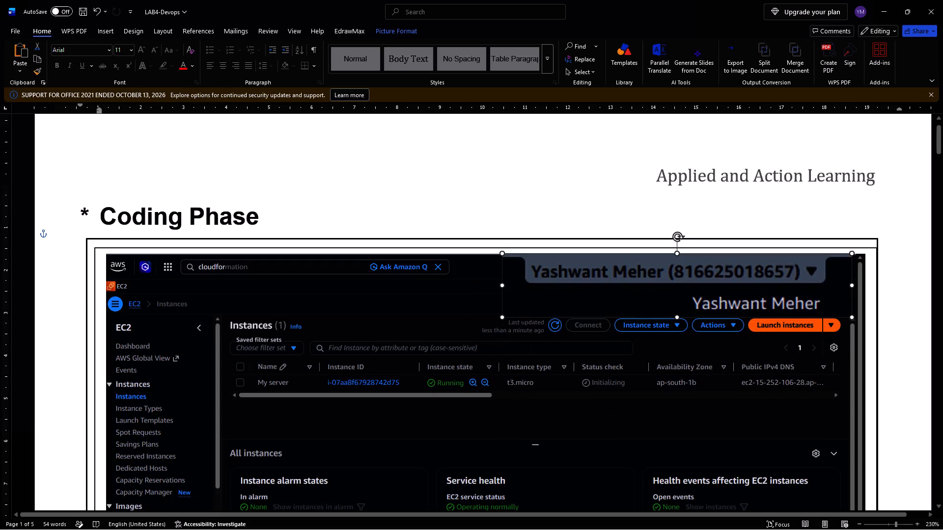
{"action": "left_click_drag", "start_coordinate": [777, 286], "coordinate": [777, 285]}
{"action": "left_click_drag", "start_coordinate": [501, 318], "coordinate": [740, 259]}
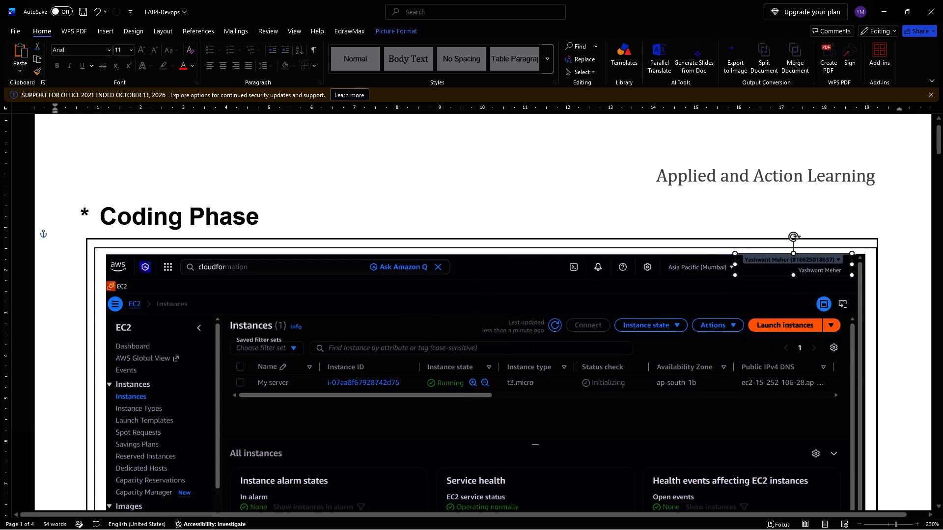
{"action": "left_click_drag", "start_coordinate": [740, 259], "coordinate": [742, 270]}
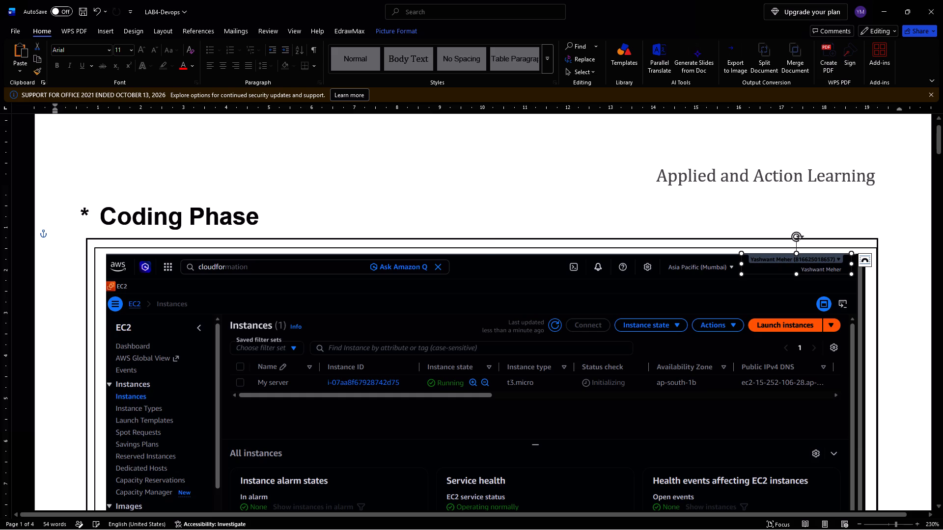
{"action": "left_click", "coordinate": [700, 298]}
{"action": "left_click", "coordinate": [772, 268]}
{"action": "key", "text": "Down"}
{"action": "left_click", "coordinate": [704, 285]}
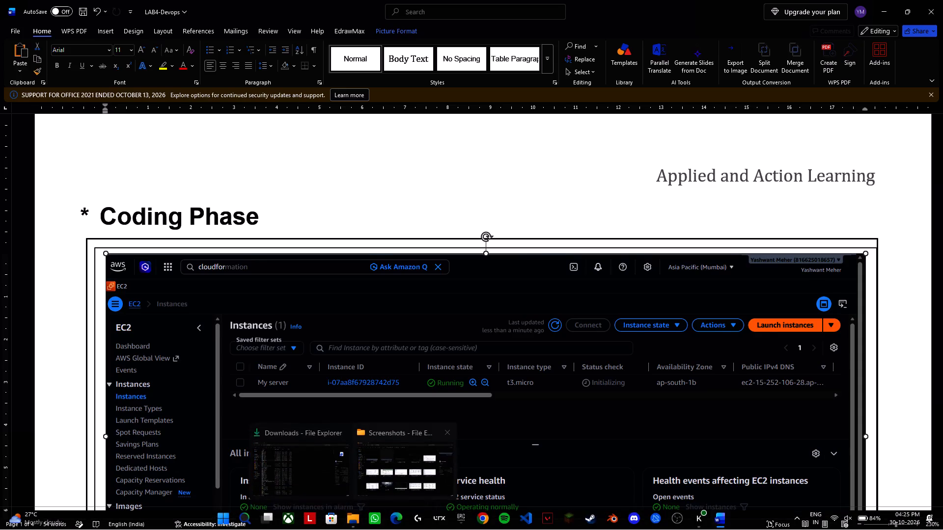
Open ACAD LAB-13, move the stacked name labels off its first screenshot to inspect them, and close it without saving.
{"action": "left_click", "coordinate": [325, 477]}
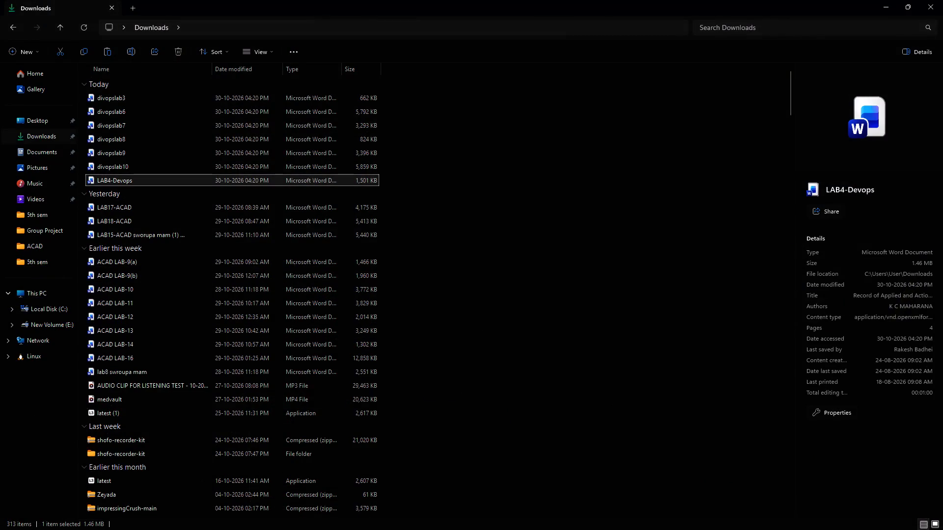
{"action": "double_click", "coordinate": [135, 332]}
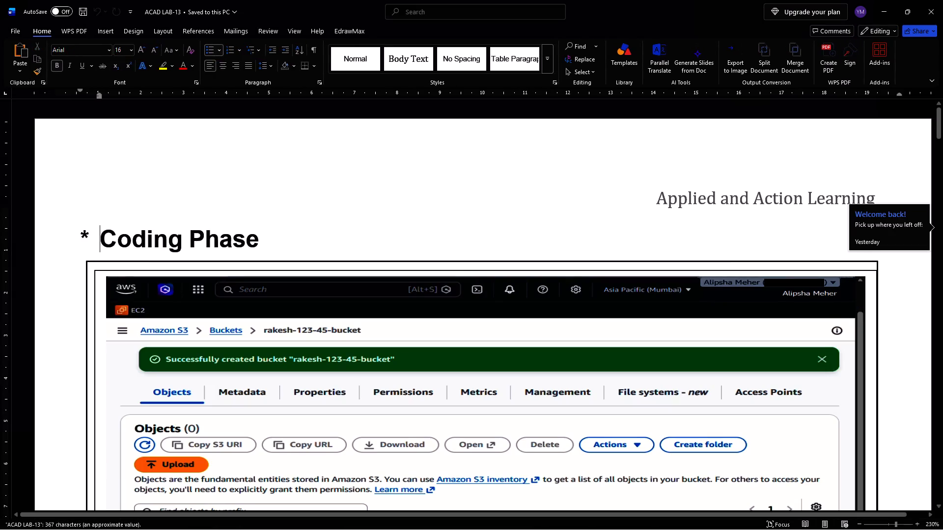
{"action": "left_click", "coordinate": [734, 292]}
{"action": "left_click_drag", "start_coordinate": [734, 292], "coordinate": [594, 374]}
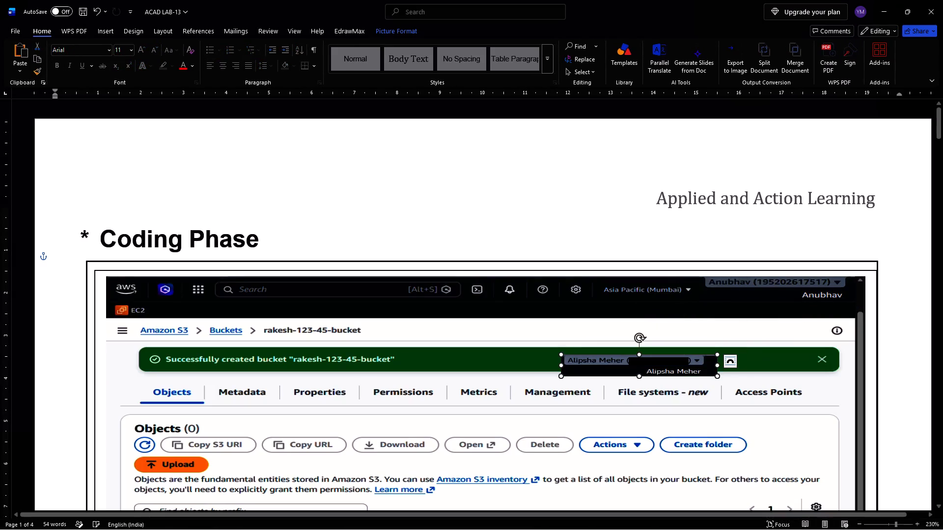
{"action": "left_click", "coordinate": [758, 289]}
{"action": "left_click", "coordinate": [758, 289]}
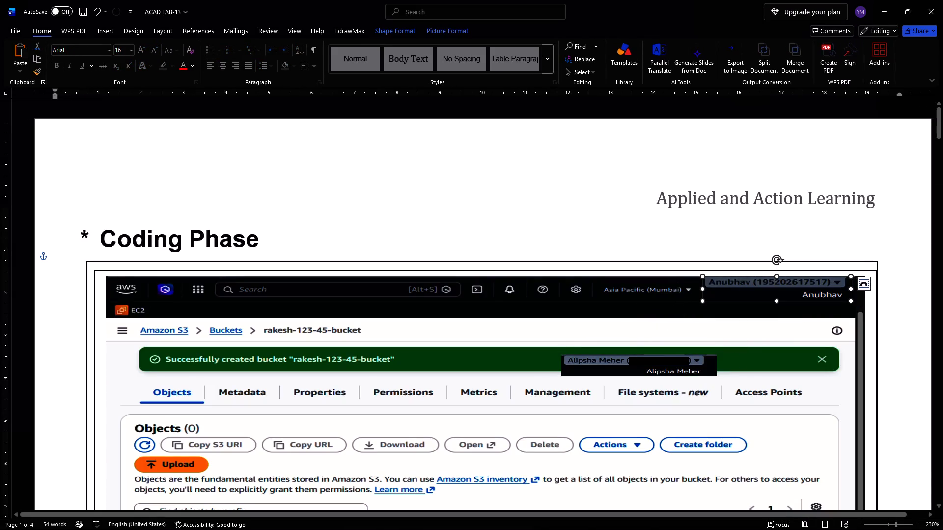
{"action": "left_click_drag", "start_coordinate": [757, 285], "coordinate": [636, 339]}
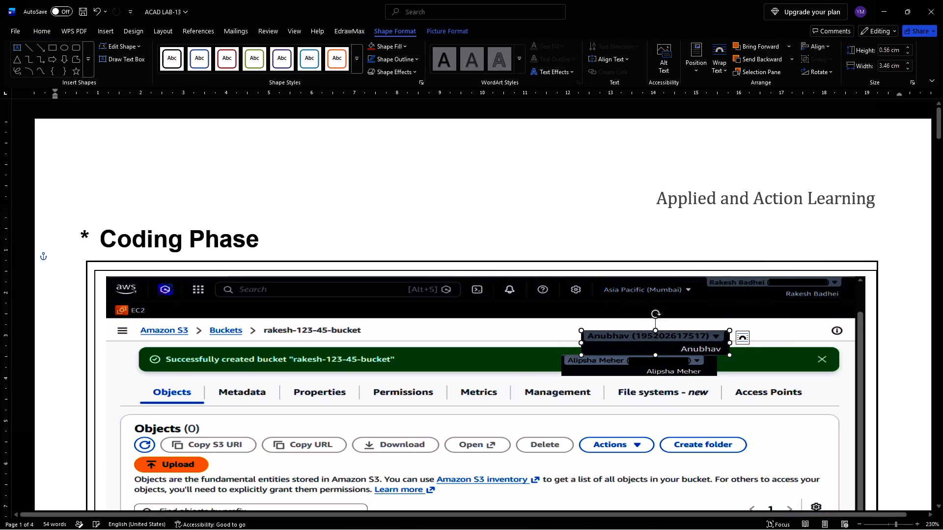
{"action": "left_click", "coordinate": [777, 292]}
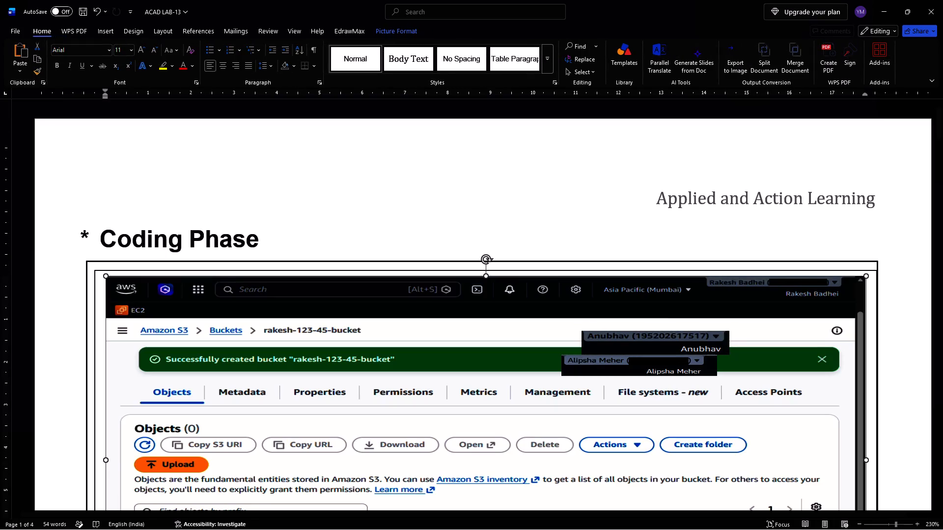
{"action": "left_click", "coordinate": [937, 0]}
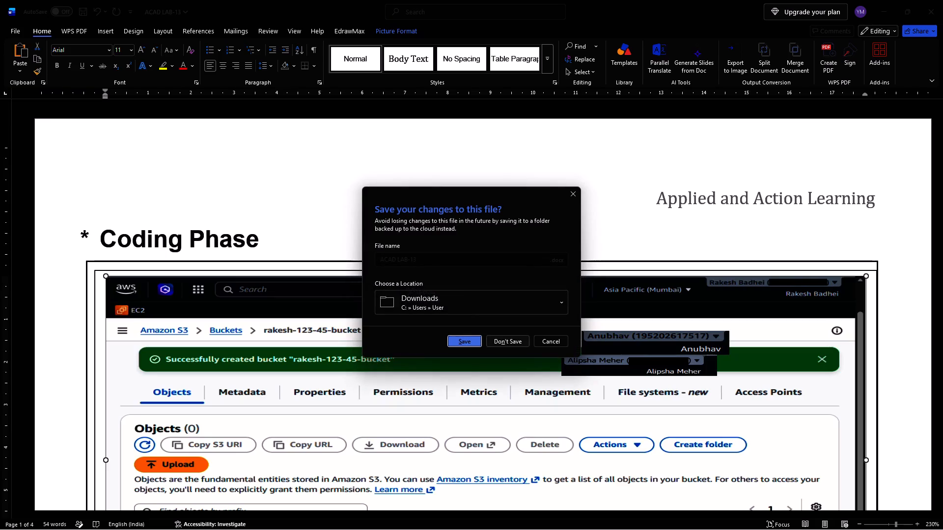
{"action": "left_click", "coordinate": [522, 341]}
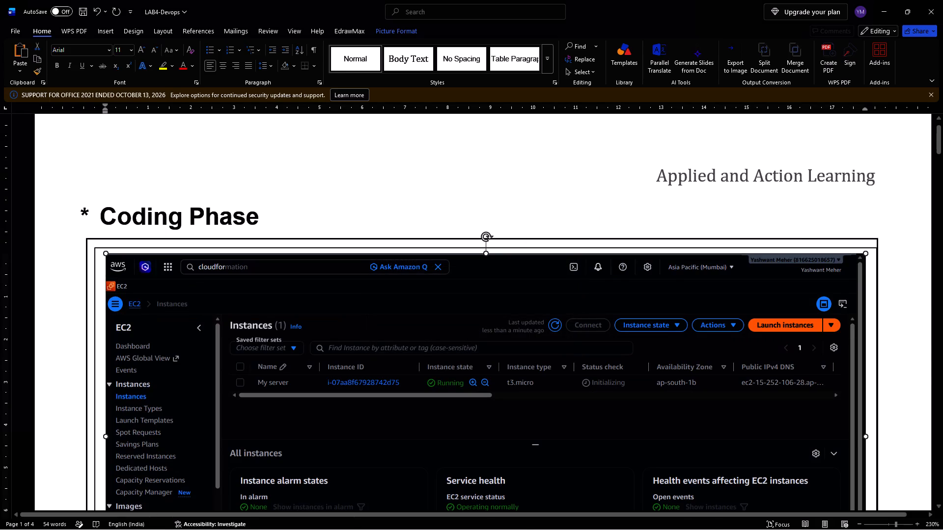
Nudge the name label slightly upward over the account name on the first EC2 screenshot.
{"action": "left_click", "coordinate": [780, 268]}
{"action": "key", "text": "Up"}
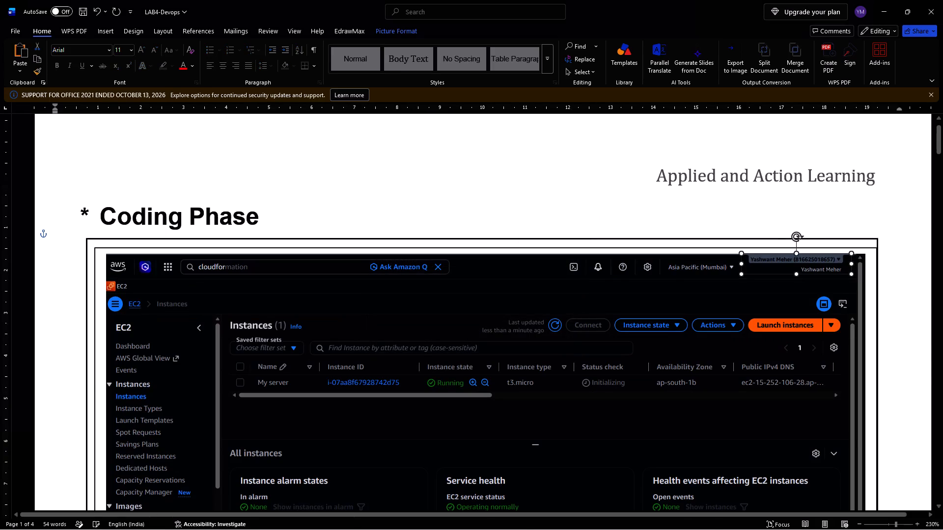
{"action": "left_click", "coordinate": [635, 325]}
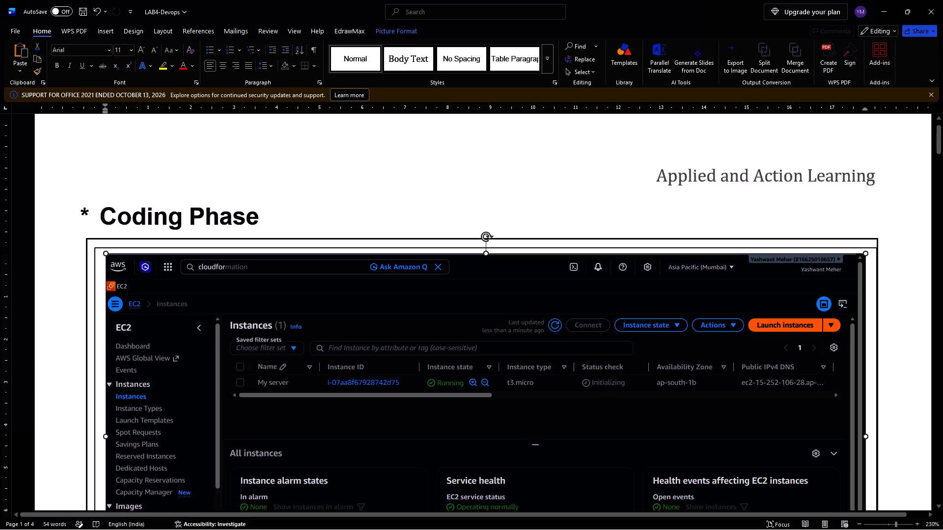
Duplicate the name label and move the copy down toward the CloudFormation Stacks screenshot below.
{"action": "left_click", "coordinate": [799, 265]}
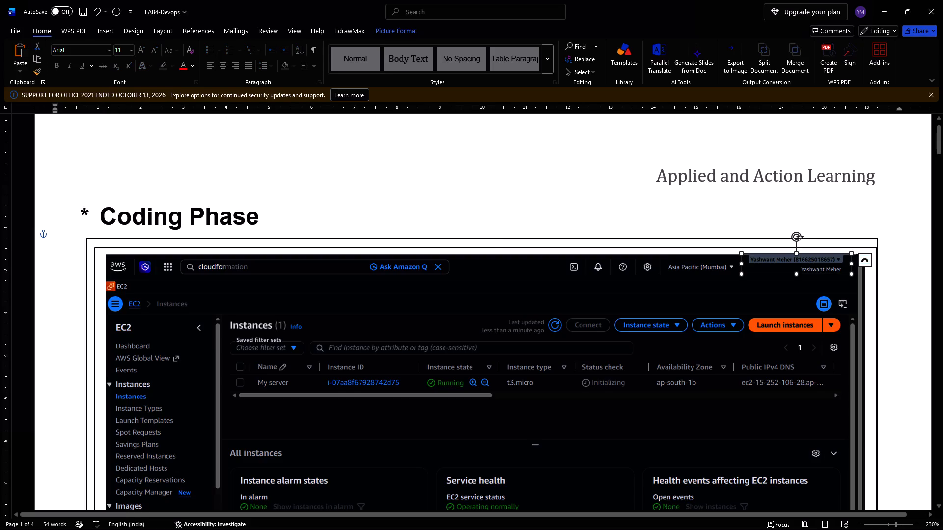
{"action": "key", "text": "ctrl+c"}
{"action": "key", "text": "ctrl+v"}
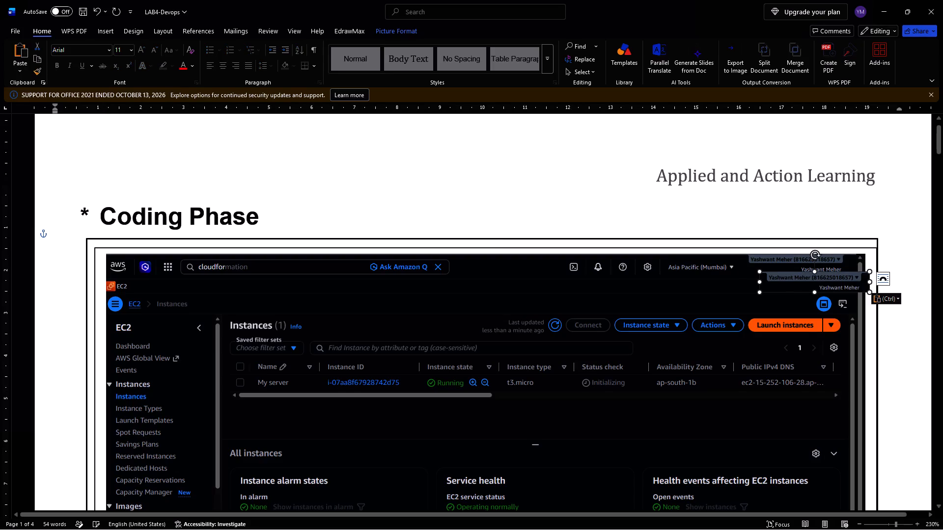
{"action": "left_click_drag", "start_coordinate": [792, 282], "coordinate": [689, 422]}
{"action": "scroll", "coordinate": [689, 422], "scroll_direction": "down", "scroll_amount": 1}
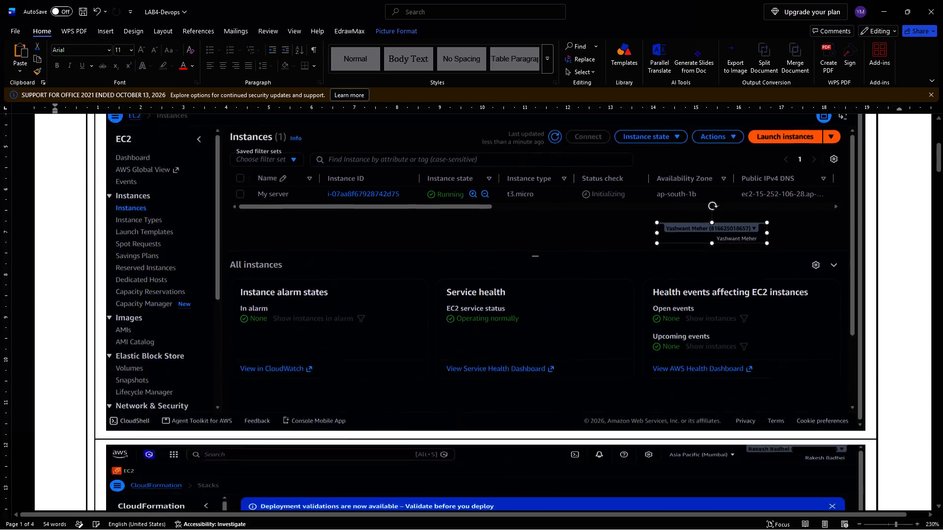
{"action": "scroll", "coordinate": [689, 422], "scroll_direction": "down", "scroll_amount": 2}
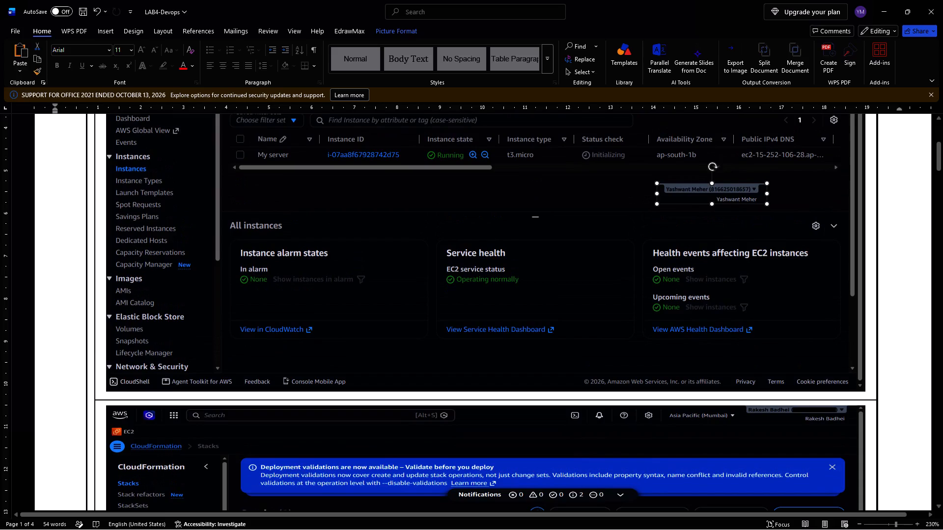
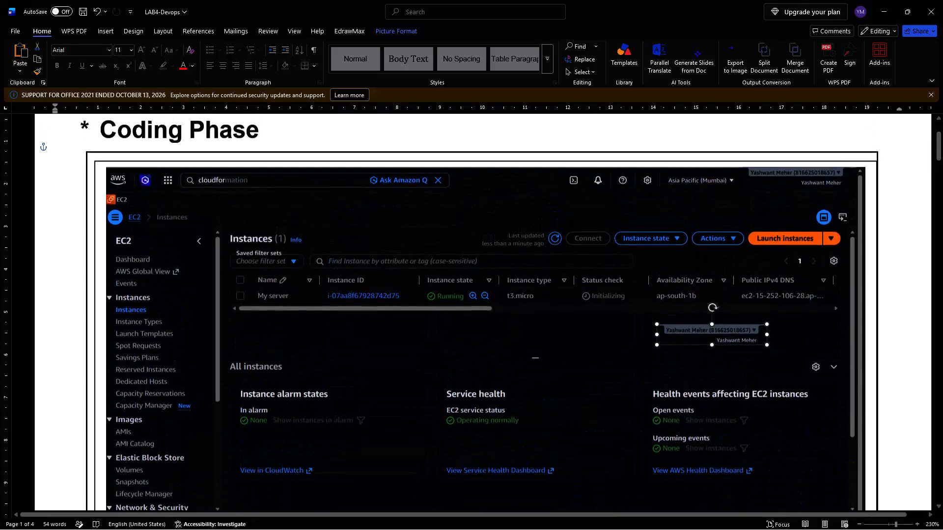
Duplicate the name label on the first EC2 screenshot and place the copy over the account name in the CloudFormation Stacks screenshot's header.
{"action": "left_click", "coordinate": [787, 188]}
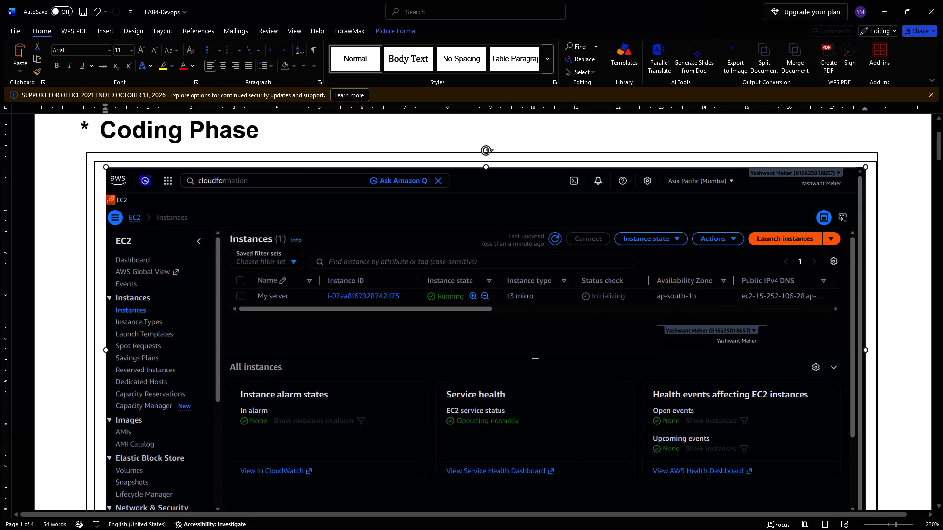
{"action": "left_click", "coordinate": [792, 178]}
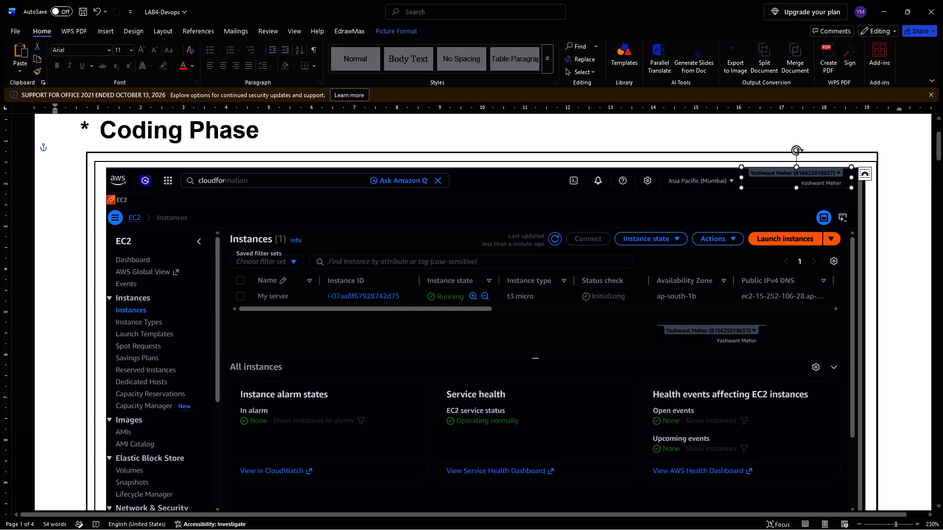
{"action": "scroll", "coordinate": [792, 178], "scroll_direction": "down", "scroll_amount": 1}
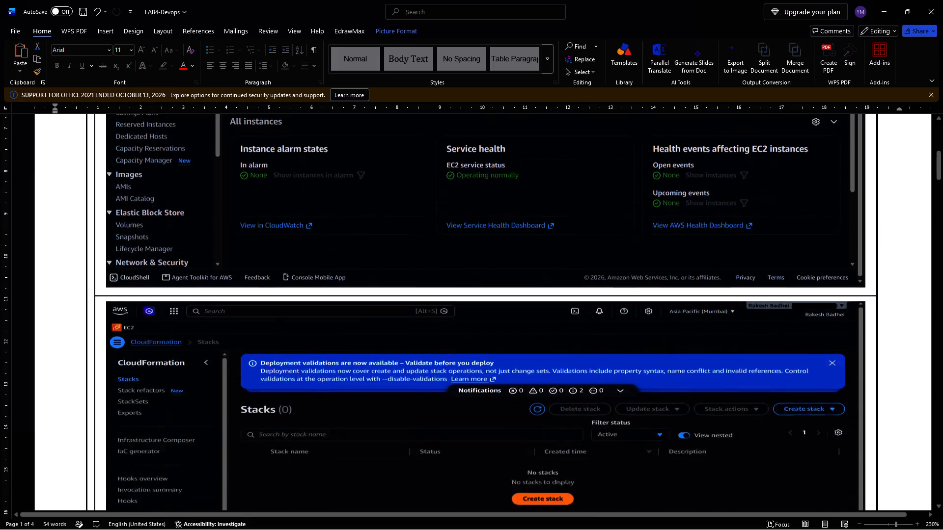
{"action": "scroll", "coordinate": [792, 178], "scroll_direction": "down", "scroll_amount": 1}
{"action": "scroll", "coordinate": [792, 178], "scroll_direction": "up", "scroll_amount": 1}
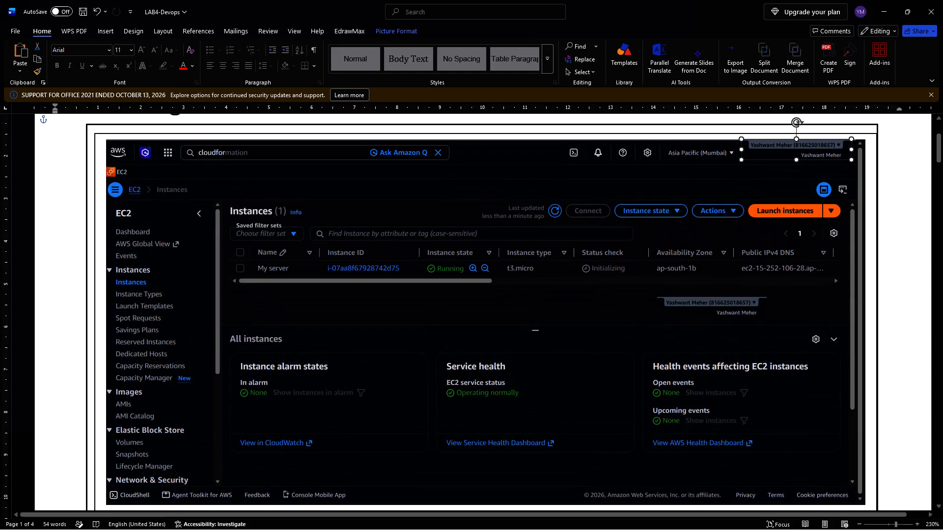
{"action": "key", "text": "ctrl+c"}
{"action": "key", "text": "ctrl+v"}
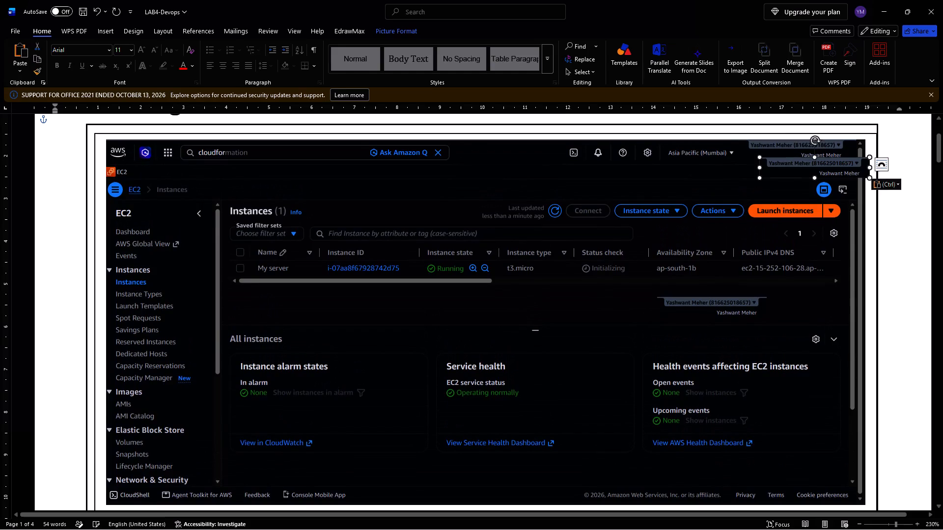
{"action": "left_click_drag", "start_coordinate": [785, 176], "coordinate": [775, 400]}
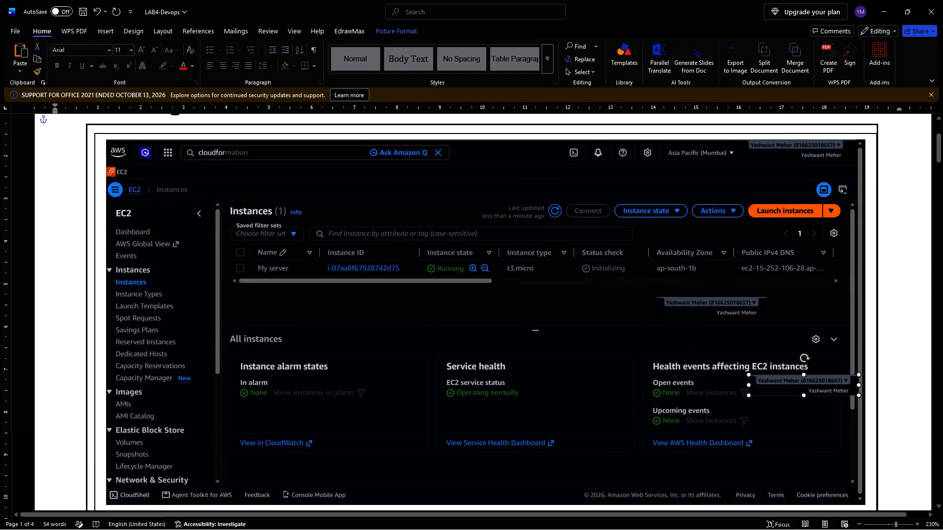
{"action": "left_click_drag", "start_coordinate": [775, 400], "coordinate": [763, 418]}
{"action": "scroll", "coordinate": [763, 418], "scroll_direction": "down", "scroll_amount": 1}
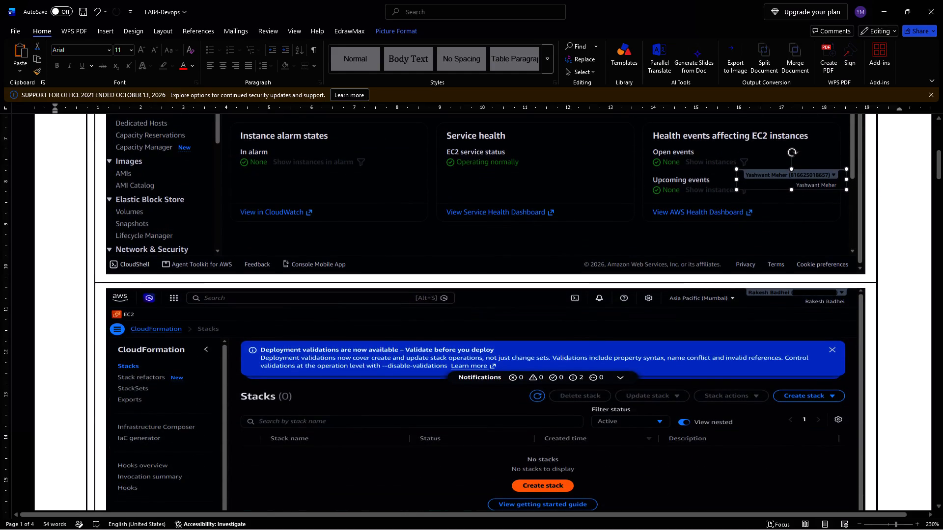
{"action": "left_click_drag", "start_coordinate": [770, 180], "coordinate": [779, 306]}
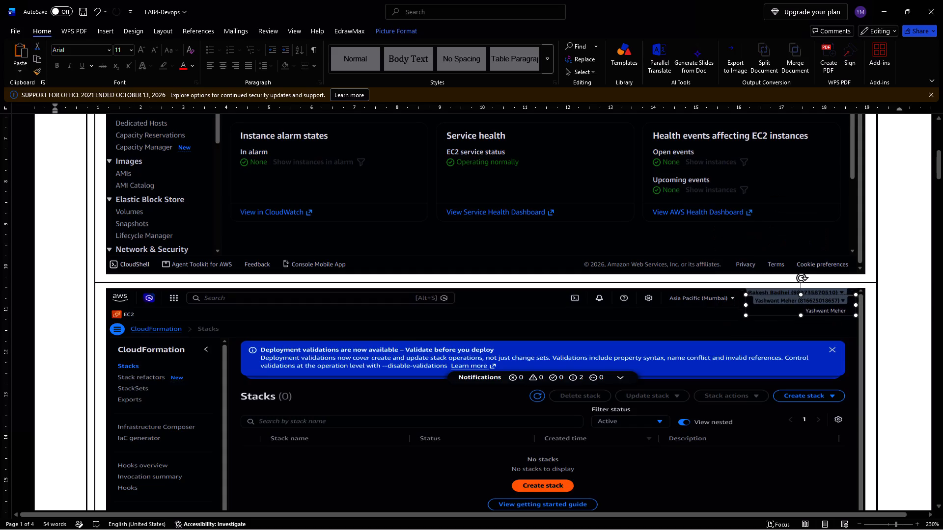
{"action": "left_click_drag", "start_coordinate": [779, 306], "coordinate": [773, 300]}
{"action": "left_click", "coordinate": [751, 317]}
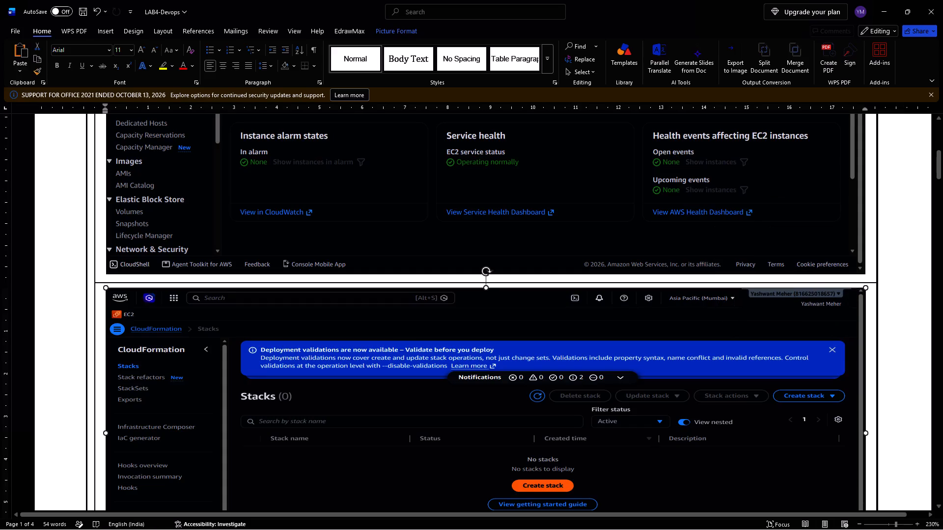
Fine-tune the vertical position of the name label over the account name on the CloudFormation Stacks screenshot, nudging it up and back down.
{"action": "left_click", "coordinate": [775, 305]}
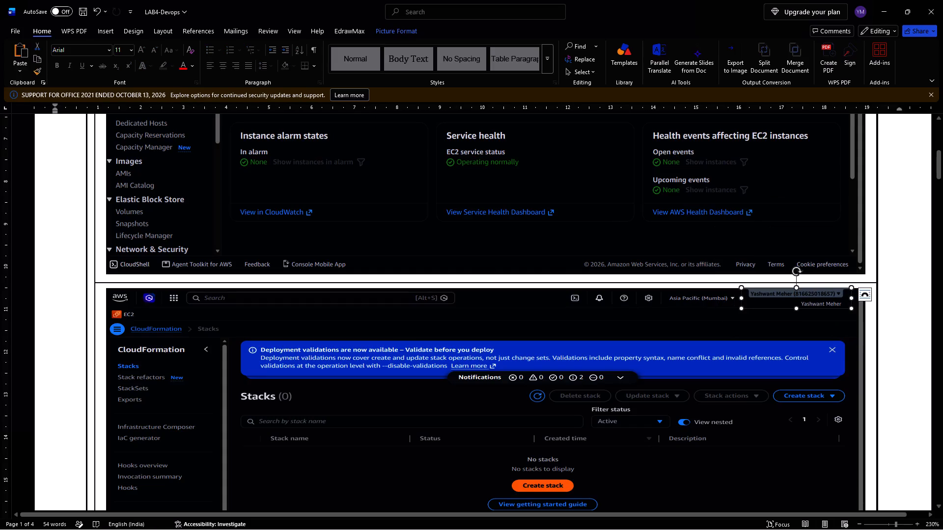
{"action": "key", "text": "Up"}
{"action": "left_click", "coordinate": [753, 340]}
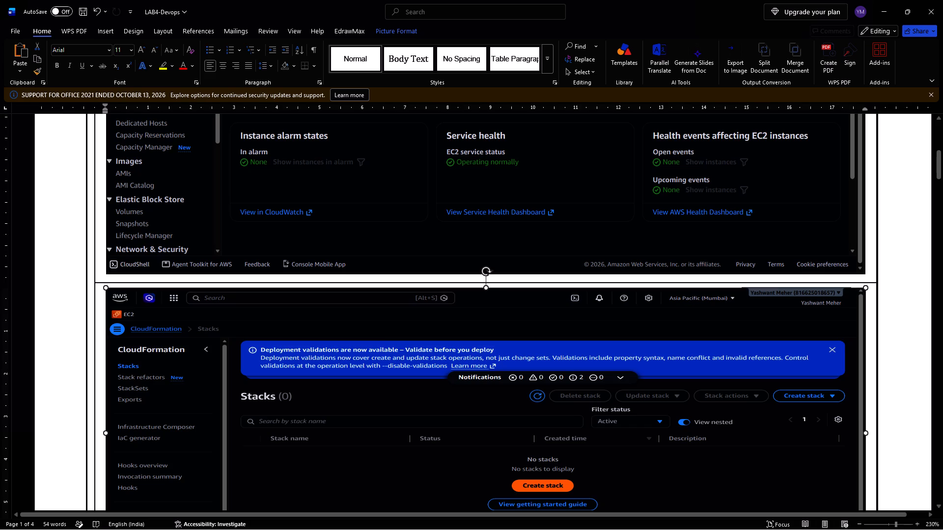
{"action": "left_click", "coordinate": [778, 301]}
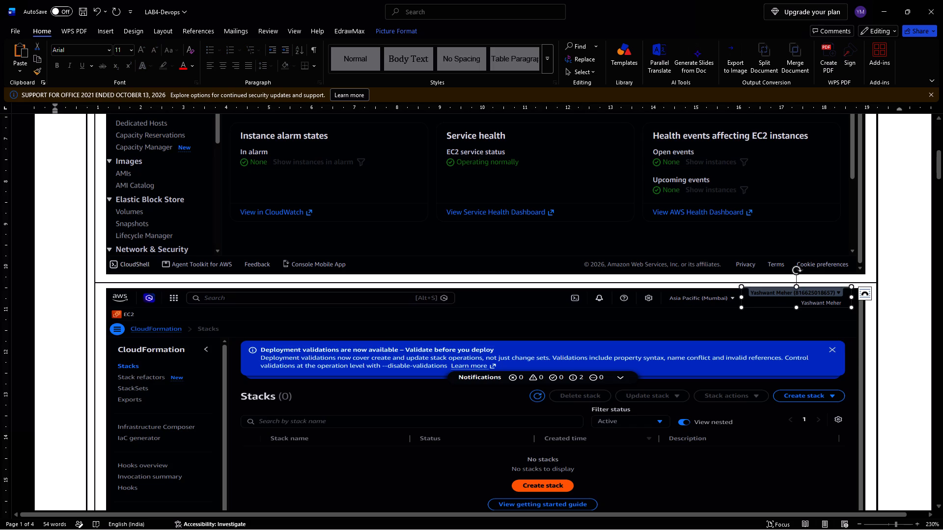
{"action": "key", "text": "Down"}
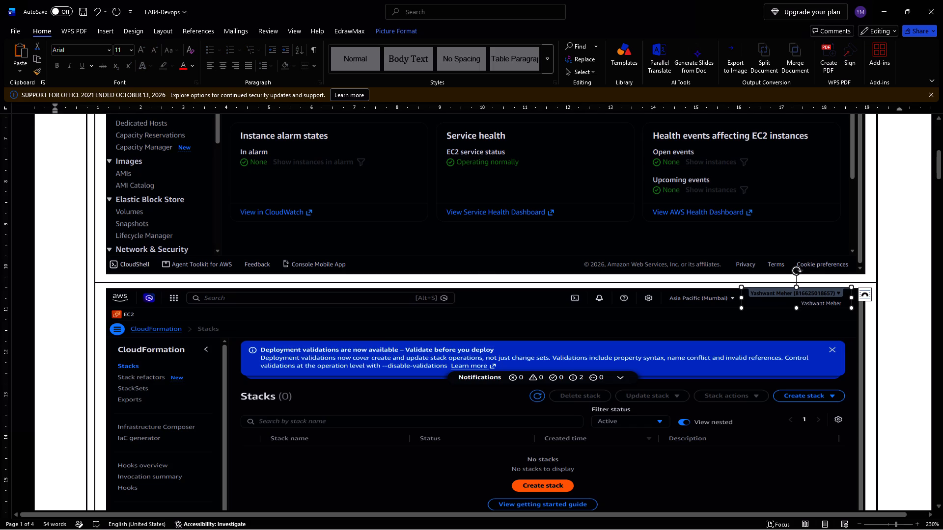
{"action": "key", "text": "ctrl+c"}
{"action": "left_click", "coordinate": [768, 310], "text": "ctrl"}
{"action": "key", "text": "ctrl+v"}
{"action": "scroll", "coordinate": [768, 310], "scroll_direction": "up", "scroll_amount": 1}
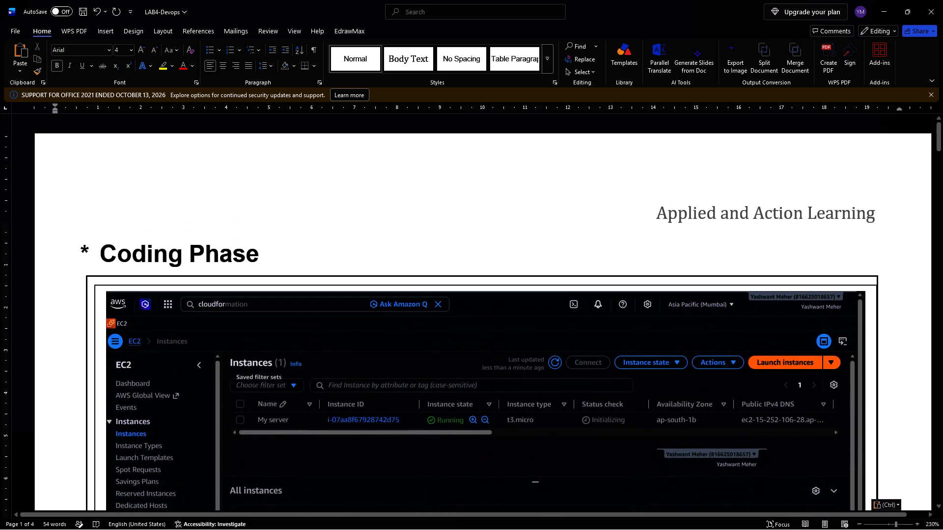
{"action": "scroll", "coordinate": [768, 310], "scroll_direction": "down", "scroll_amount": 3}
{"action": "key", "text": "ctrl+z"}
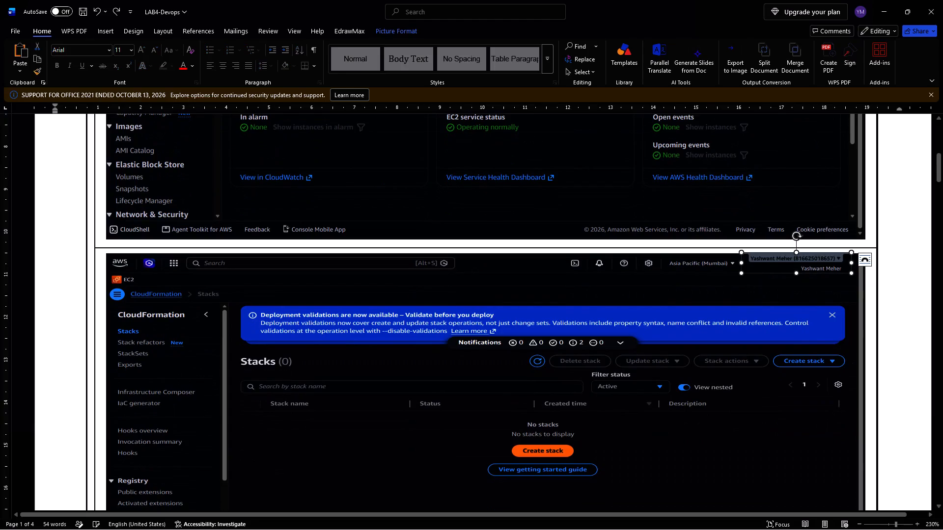
Paste another copy of the name label and place it over the account name in the header of the Create stack screenshot.
{"action": "key", "text": "ctrl+v"}
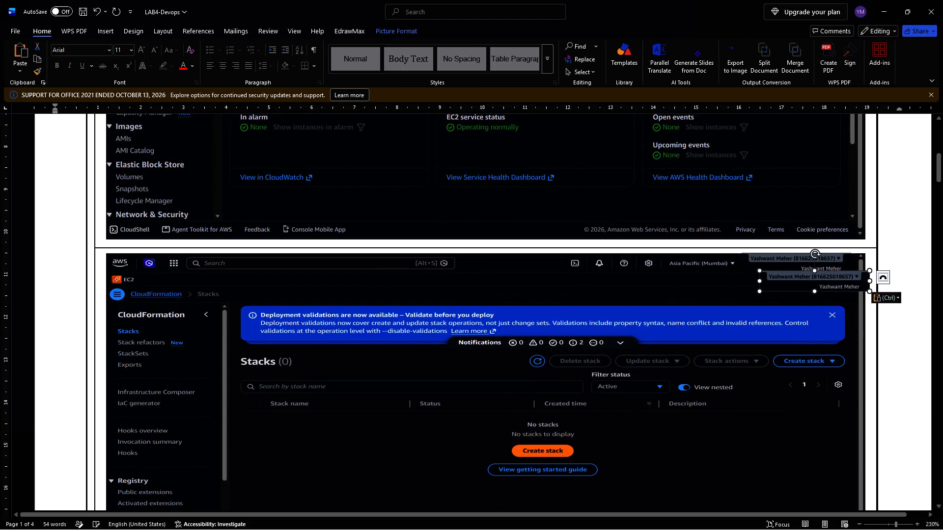
{"action": "left_click_drag", "start_coordinate": [783, 280], "coordinate": [733, 448]}
{"action": "scroll", "coordinate": [733, 448], "scroll_direction": "down", "scroll_amount": 1}
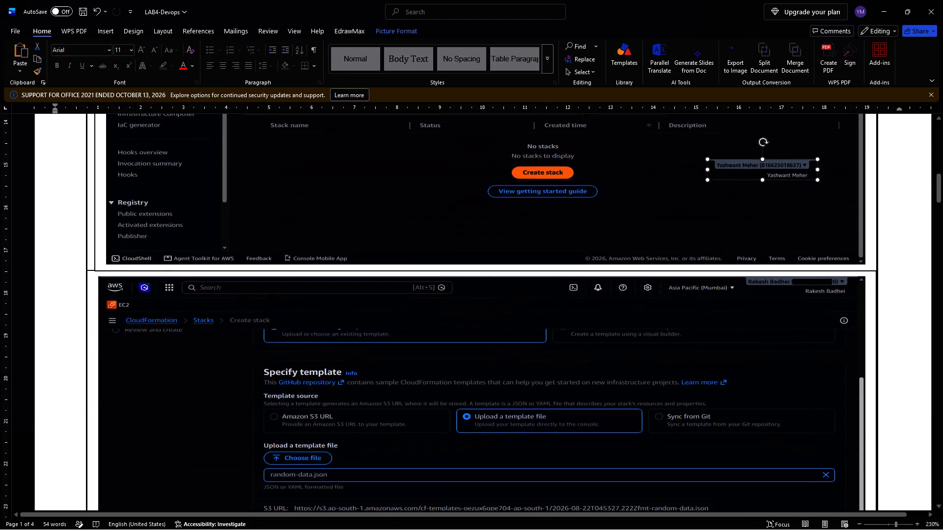
{"action": "scroll", "coordinate": [733, 448], "scroll_direction": "down", "scroll_amount": 1}
{"action": "left_click_drag", "start_coordinate": [736, 170], "coordinate": [757, 280]}
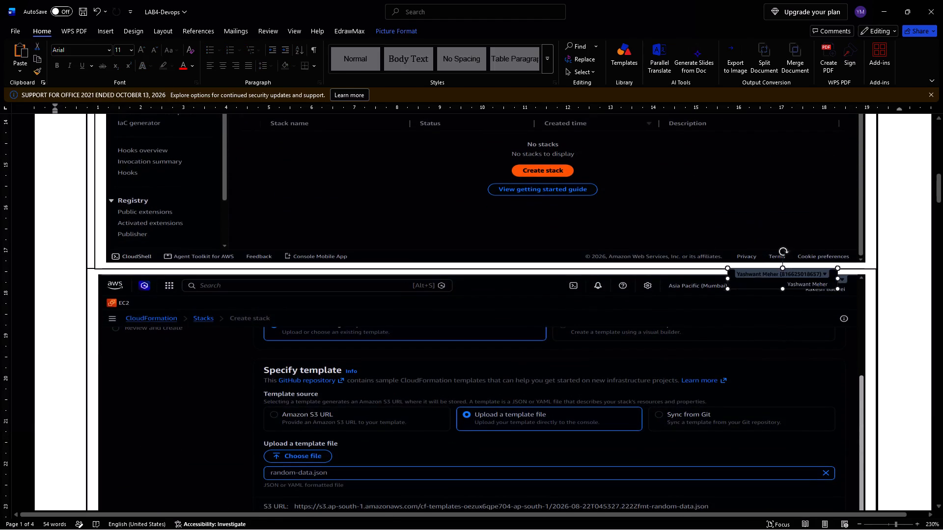
{"action": "left_click_drag", "start_coordinate": [757, 280], "coordinate": [771, 287]}
{"action": "left_click", "coordinate": [758, 310]}
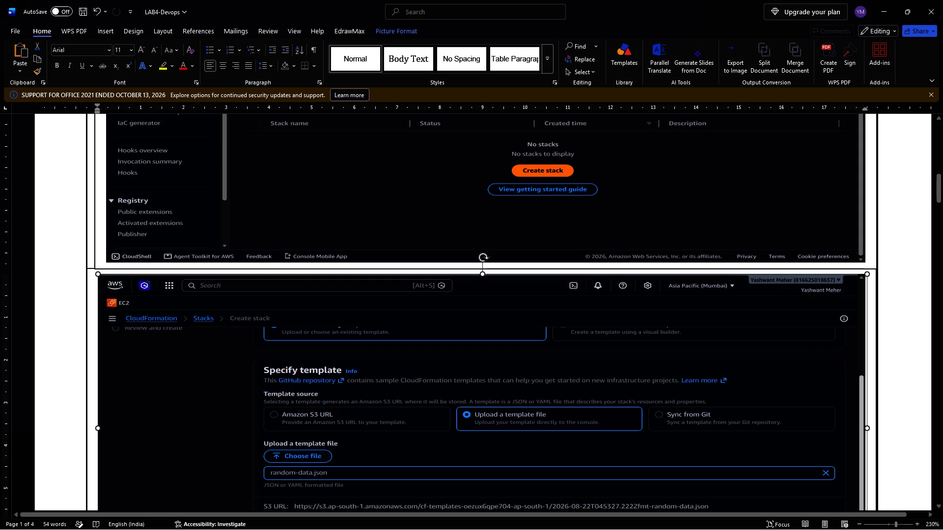
Duplicate the name label on the Create stack screenshot and set the copy aside beside the Specify template heading.
{"action": "left_click", "coordinate": [780, 284]}
{"action": "key", "text": "ctrl+c"}
{"action": "key", "text": "ctrl+v"}
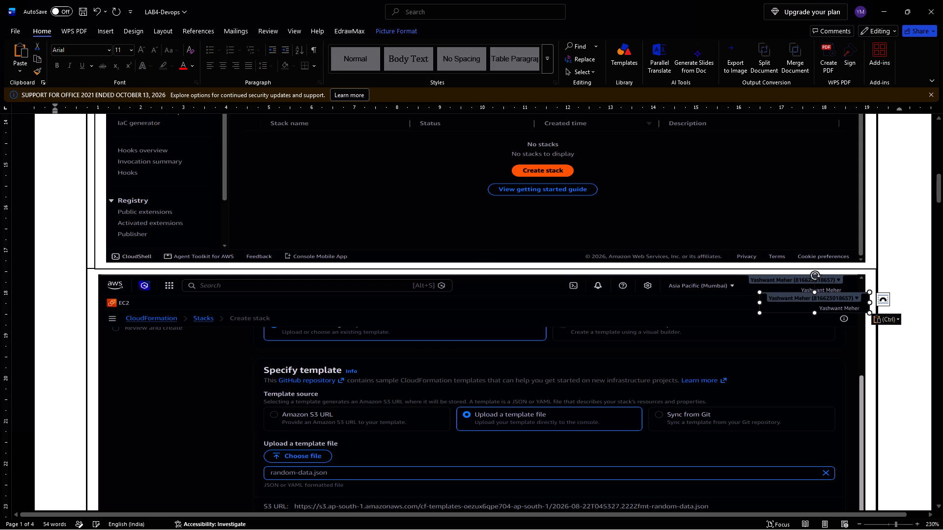
{"action": "left_click_drag", "start_coordinate": [776, 308], "coordinate": [685, 384]}
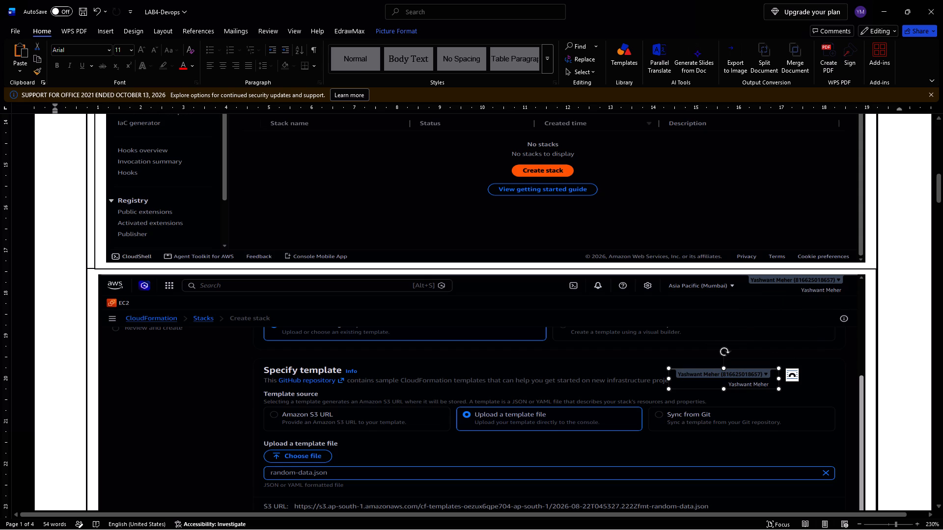
Nudge the name label in the Create stack screenshot's header slightly downward over the account name.
{"action": "scroll", "coordinate": [685, 384], "scroll_direction": "up", "scroll_amount": 7, "text": "ctrl"}
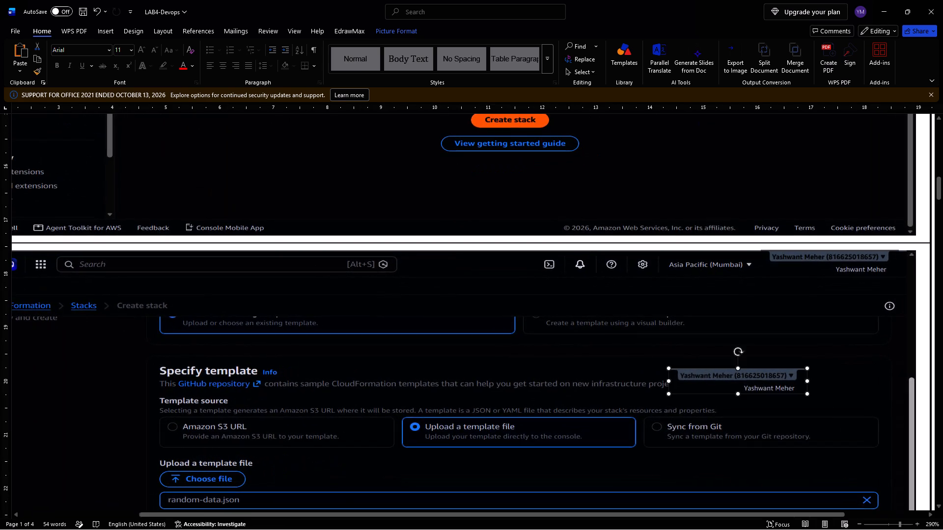
{"action": "scroll", "coordinate": [685, 384], "scroll_direction": "up", "scroll_amount": 6, "text": "ctrl"}
{"action": "scroll", "coordinate": [685, 384], "scroll_direction": "down", "scroll_amount": 4, "text": "ctrl"}
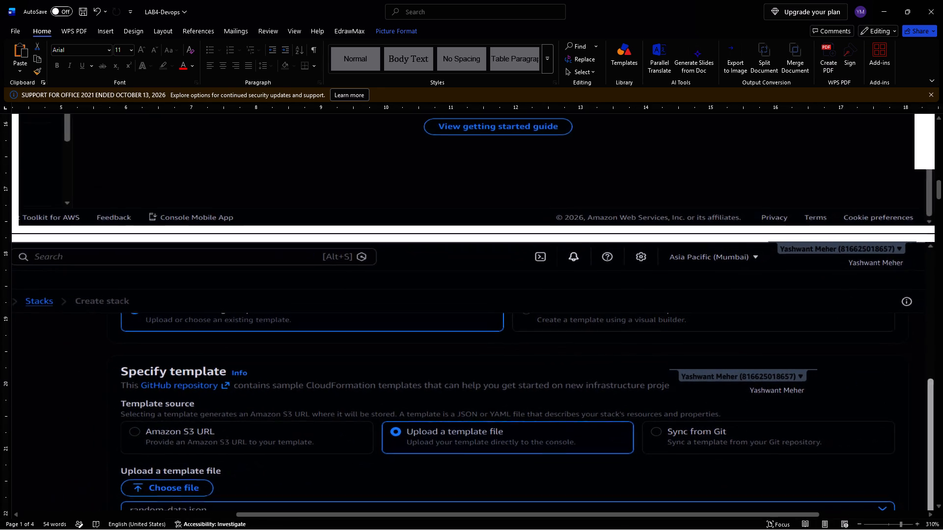
{"action": "scroll", "coordinate": [685, 384], "scroll_direction": "down", "scroll_amount": 6, "text": "ctrl"}
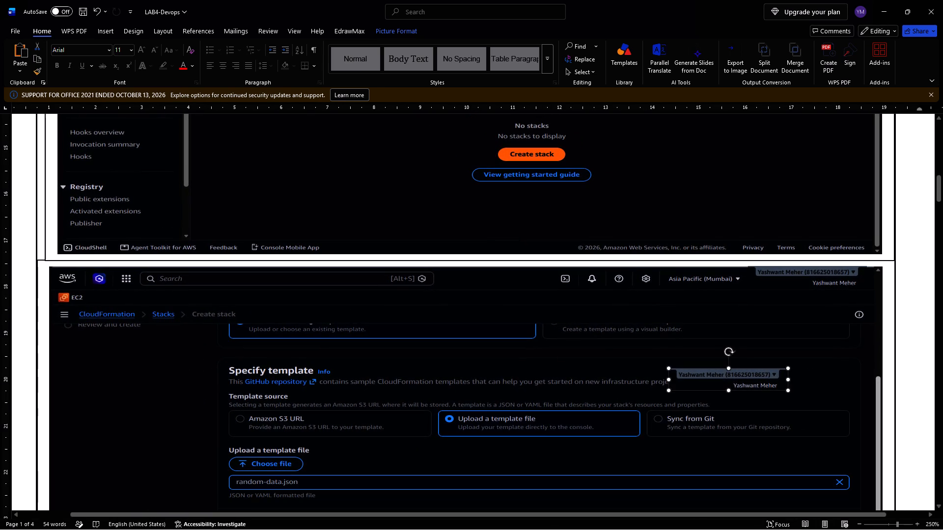
{"action": "scroll", "coordinate": [685, 384], "scroll_direction": "down", "scroll_amount": 1}
{"action": "scroll", "coordinate": [685, 384], "scroll_direction": "down", "scroll_amount": 1, "text": "ctrl"}
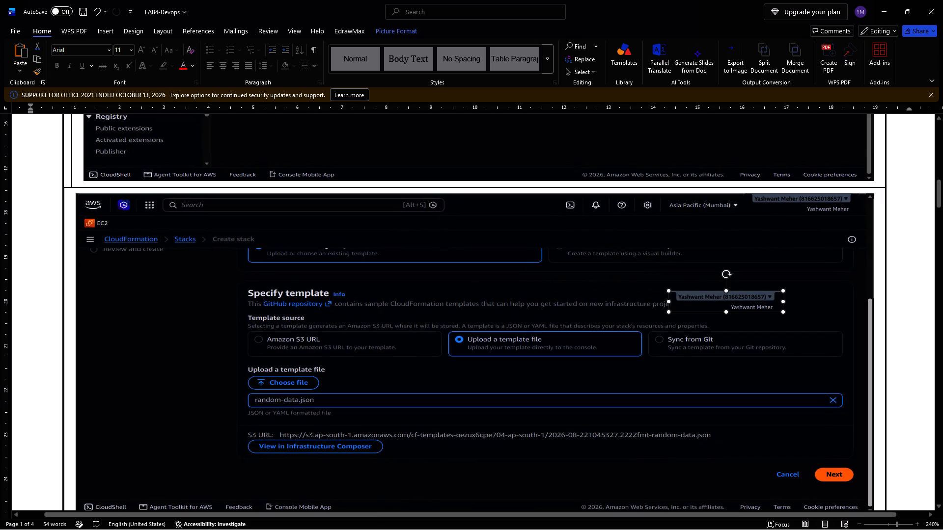
{"action": "left_click", "coordinate": [789, 199]}
{"action": "key", "text": "Down"}
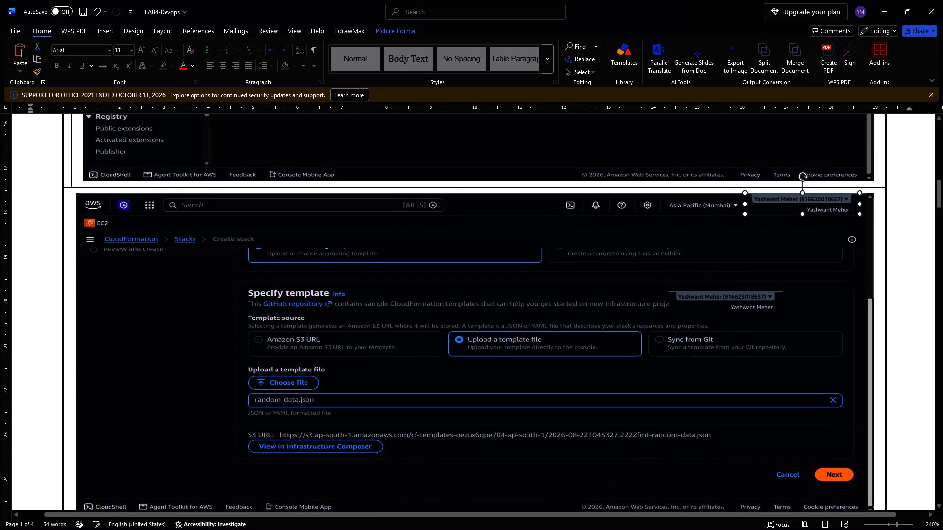
{"action": "left_click", "coordinate": [708, 233]}
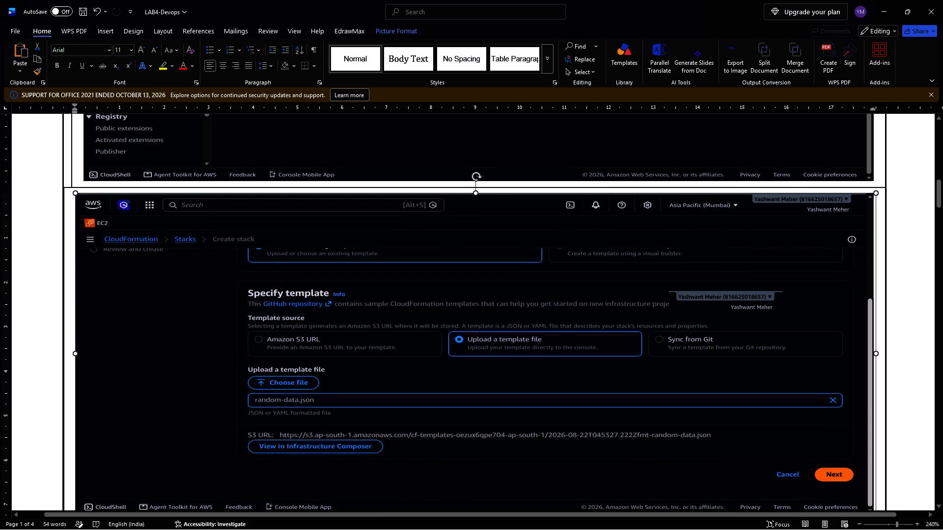
Move the spare name label to the second page and align it over the account name in the EC2 Instances screenshot's header.
{"action": "left_click", "coordinate": [712, 295]}
{"action": "key", "text": "Down"}
{"action": "key", "text": "Down"}
{"action": "key", "text": "Down"}
{"action": "key", "text": "Down"}
{"action": "key", "text": "Down"}
{"action": "key", "text": "Down"}
{"action": "key", "text": "Down"}
{"action": "key", "text": "Down"}
{"action": "key", "text": "Down"}
{"action": "key", "text": "Down"}
{"action": "key", "text": "Down"}
{"action": "key", "text": "Down"}
{"action": "key", "text": "Down"}
{"action": "key", "text": "Down"}
{"action": "key", "text": "Down"}
{"action": "key", "text": "Down"}
{"action": "key", "text": "Down"}
{"action": "key", "text": "Down"}
{"action": "key", "text": "Down"}
{"action": "key", "text": "Down"}
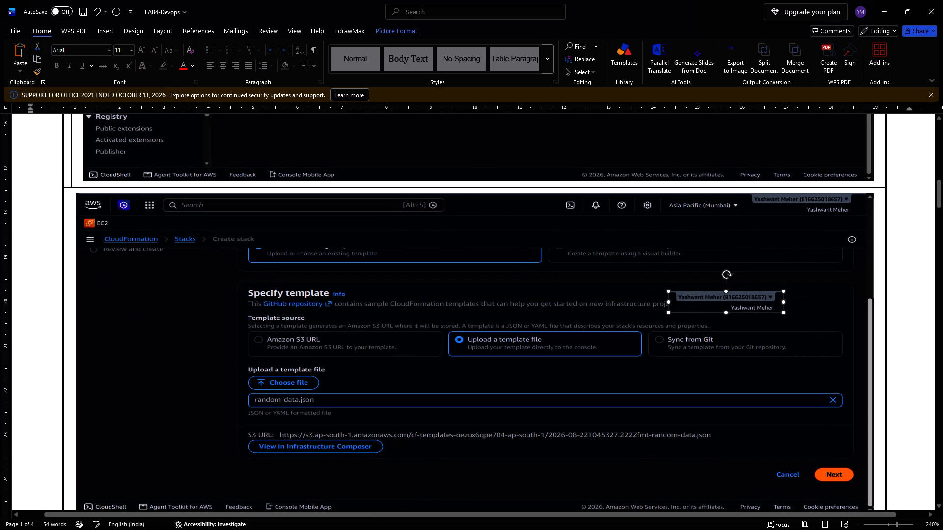
{"action": "scroll", "coordinate": [712, 295], "scroll_direction": "down", "scroll_amount": 2}
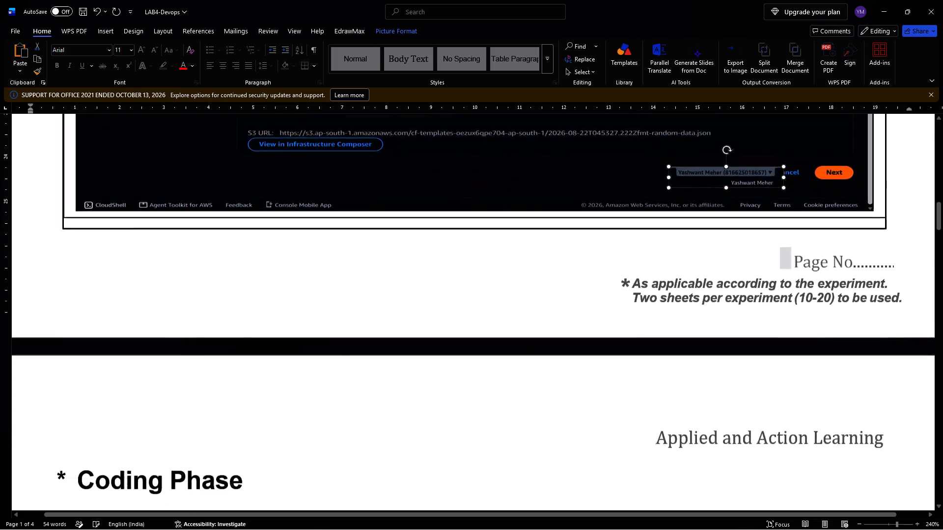
{"action": "scroll", "coordinate": [712, 295], "scroll_direction": "down", "scroll_amount": 2}
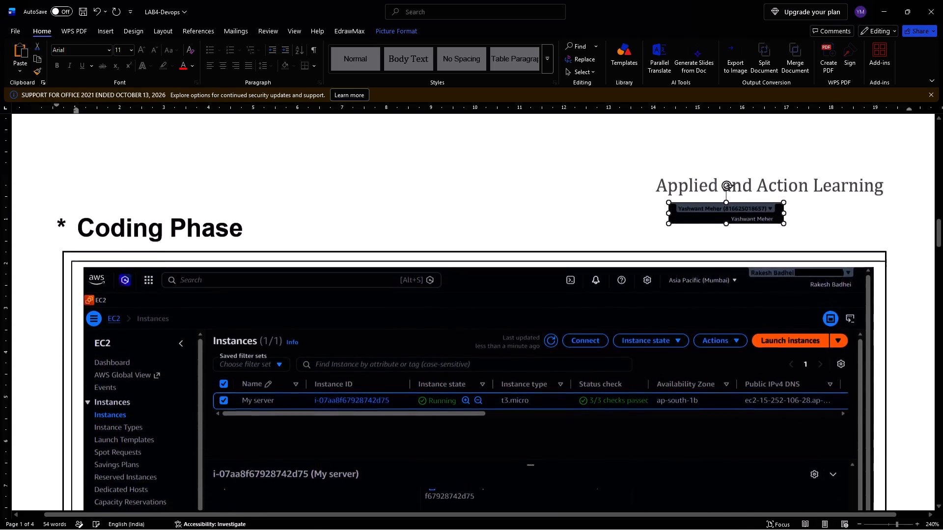
{"action": "scroll", "coordinate": [712, 295], "scroll_direction": "down", "scroll_amount": 1}
{"action": "left_click_drag", "start_coordinate": [693, 285], "coordinate": [793, 298]}
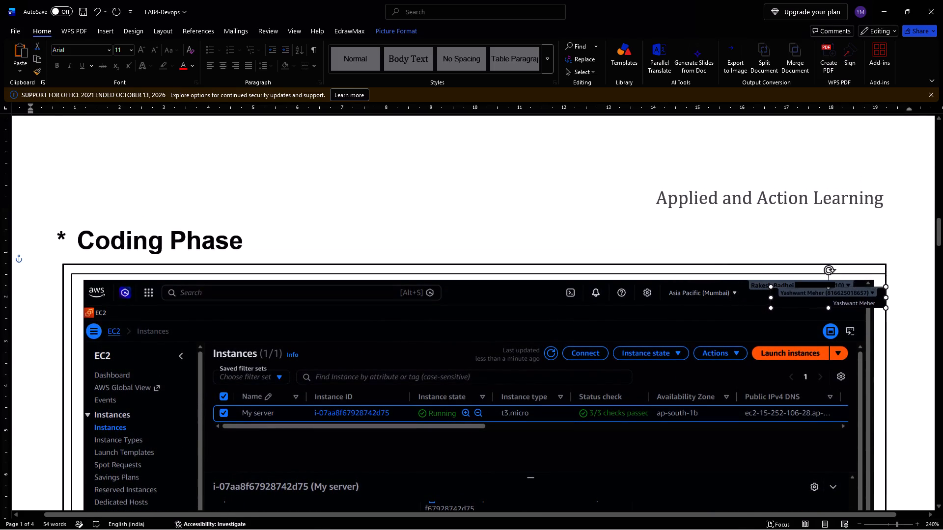
{"action": "left_click_drag", "start_coordinate": [793, 298], "coordinate": [772, 297]}
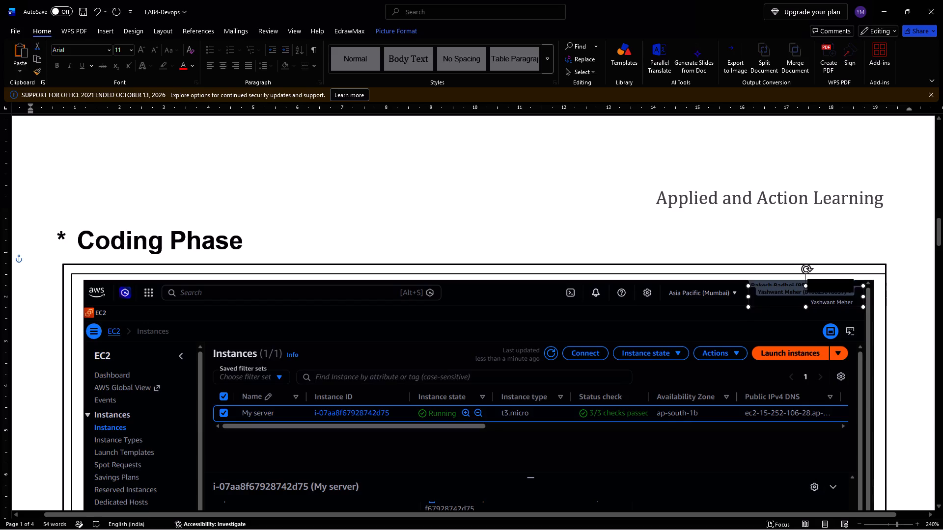
{"action": "left_click_drag", "start_coordinate": [772, 297], "coordinate": [769, 293]}
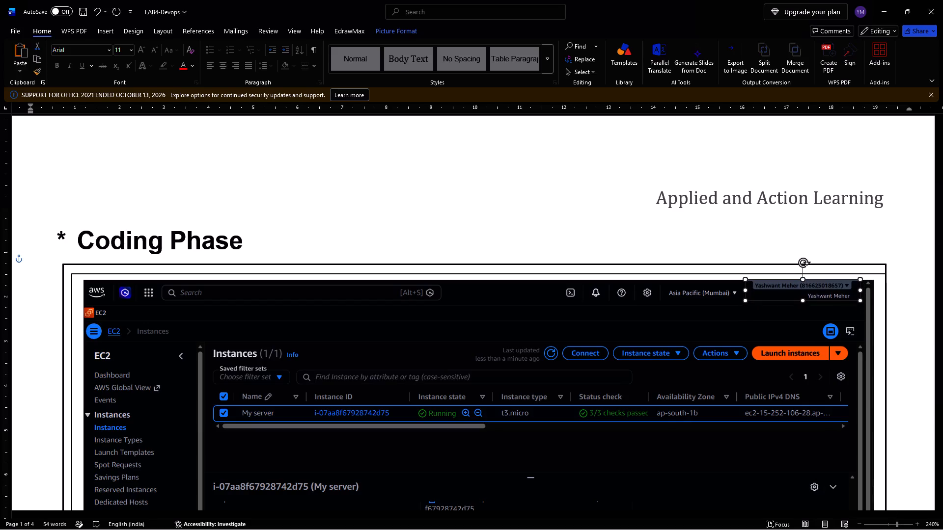
{"action": "left_click_drag", "start_coordinate": [769, 293], "coordinate": [769, 292]}
{"action": "left_click", "coordinate": [767, 319]}
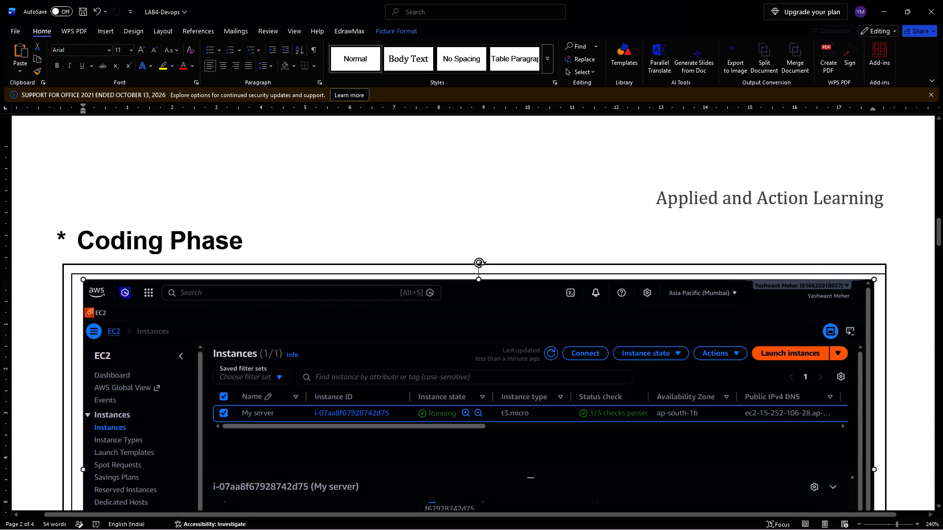
{"action": "left_click", "coordinate": [786, 294]}
Nudge the name label slightly right over the account name in the EC2 Instances screenshot's header.
{"action": "key", "text": "Right"}
{"action": "key", "text": "Right"}
{"action": "left_click", "coordinate": [771, 350]}
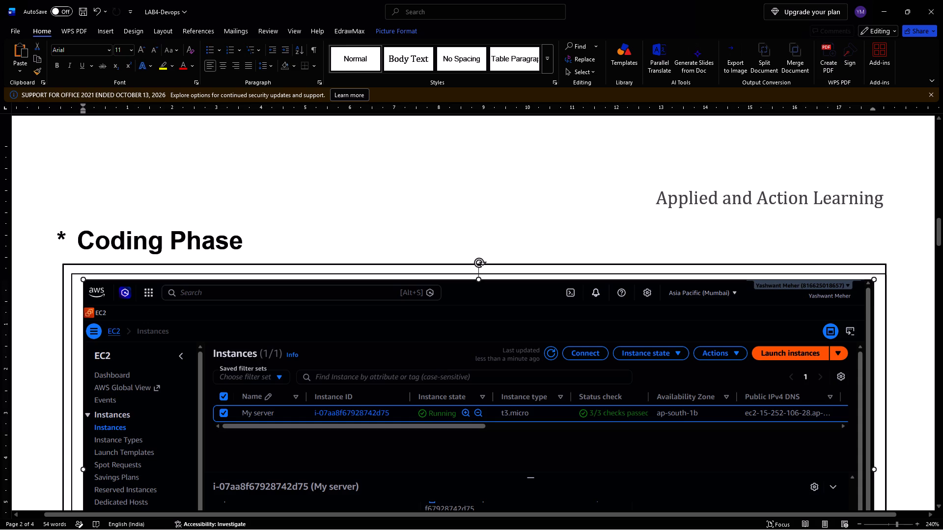
Duplicate the name label from the EC2 Instances screenshot and align the copy over the account name in the Create stack parameters screenshot's header.
{"action": "left_click", "coordinate": [783, 291]}
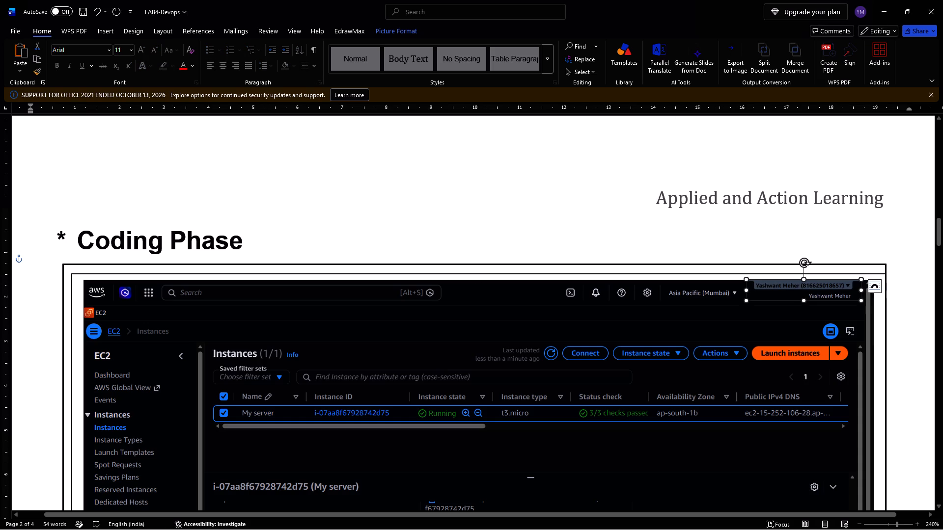
{"action": "key", "text": "ctrl+c"}
{"action": "key", "text": "ctrl+v"}
{"action": "scroll", "coordinate": [783, 291], "scroll_direction": "down", "scroll_amount": 2}
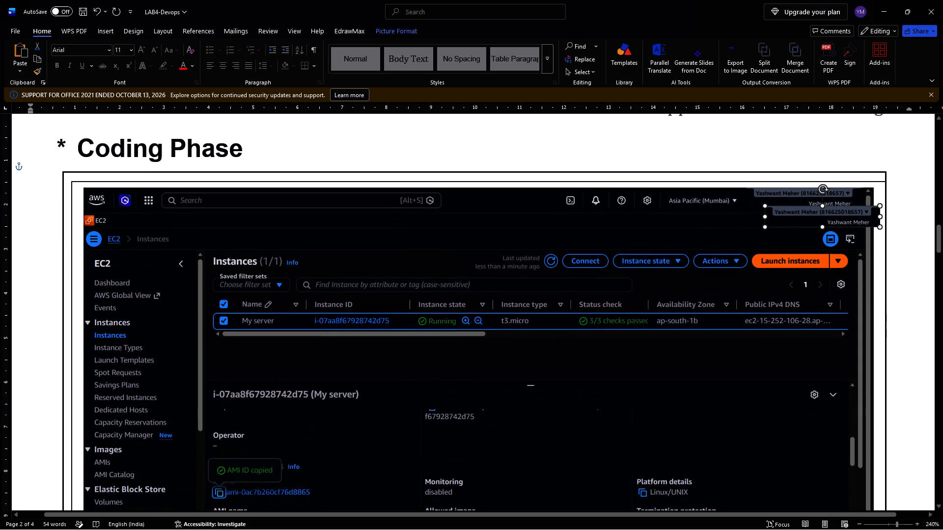
{"action": "scroll", "coordinate": [783, 291], "scroll_direction": "down", "scroll_amount": 1}
{"action": "key", "text": "Down"}
{"action": "key", "text": "Down"}
{"action": "key", "text": "Down"}
{"action": "key", "text": "Down"}
{"action": "key", "text": "Down"}
{"action": "key", "text": "Down"}
{"action": "key", "text": "Down"}
{"action": "key", "text": "Down"}
{"action": "key", "text": "Down"}
{"action": "key", "text": "Down"}
{"action": "key", "text": "Down"}
{"action": "key", "text": "Down"}
{"action": "key", "text": "Down"}
{"action": "key", "text": "Down"}
{"action": "key", "text": "Down"}
{"action": "key", "text": "Down"}
{"action": "key", "text": "Down"}
{"action": "key", "text": "Down"}
{"action": "key", "text": "Down"}
{"action": "key", "text": "Down"}
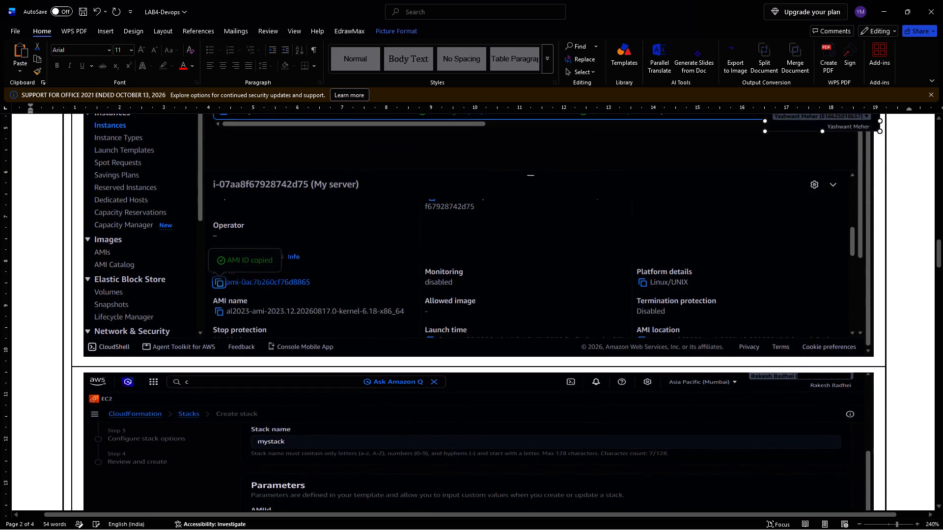
{"action": "scroll", "coordinate": [783, 291], "scroll_direction": "down", "scroll_amount": 2}
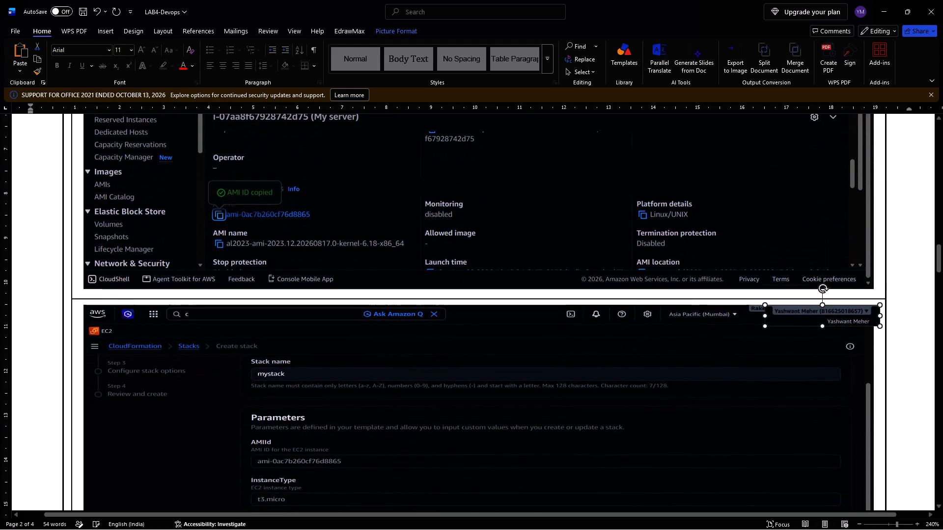
{"action": "left_click_drag", "start_coordinate": [804, 320], "coordinate": [783, 320]}
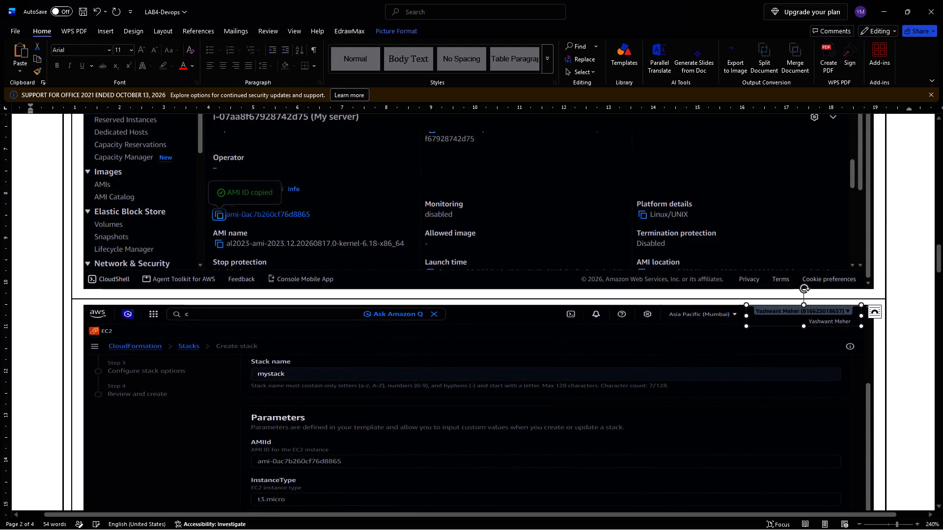
Duplicate the name label on the Create stack parameters screenshot and set the copy aside near the Parameters heading.
{"action": "left_click", "coordinate": [381, 27]}
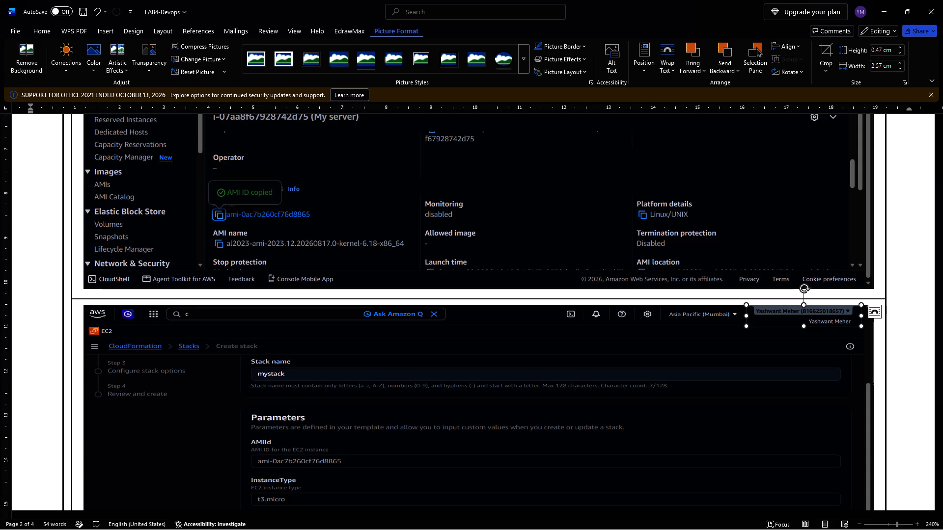
{"action": "key", "text": "ctrl+c"}
{"action": "key", "text": "ctrl+v"}
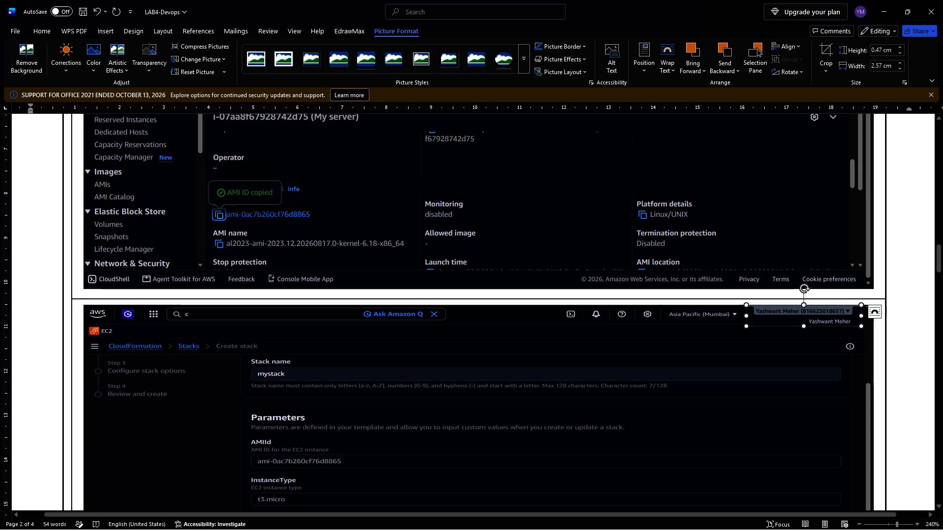
{"action": "left_click", "coordinate": [774, 321]}
{"action": "key", "text": "ctrl+c"}
{"action": "key", "text": "ctrl+v"}
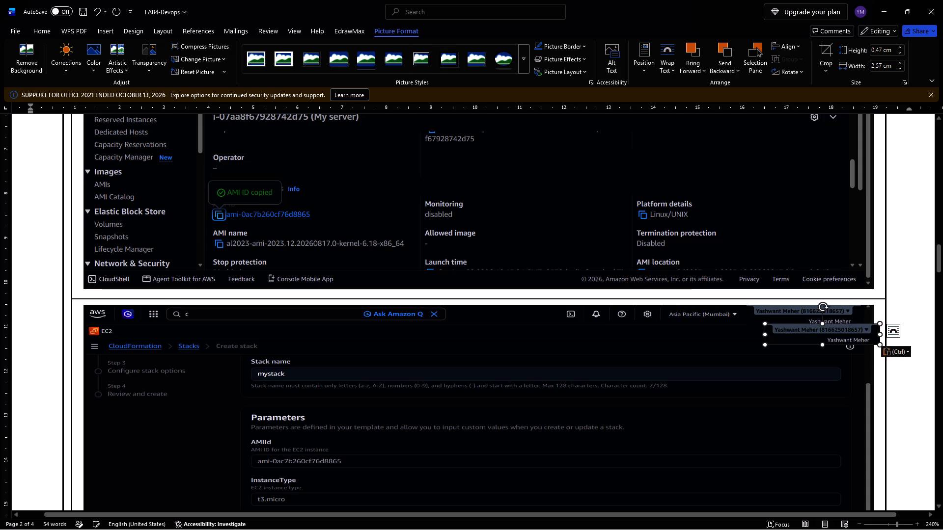
{"action": "left_click_drag", "start_coordinate": [778, 339], "coordinate": [675, 413]}
Crop the top edge of the name label in the Create stack parameters screenshot's header to a height of 0.41 cm.
{"action": "left_click", "coordinate": [793, 321]}
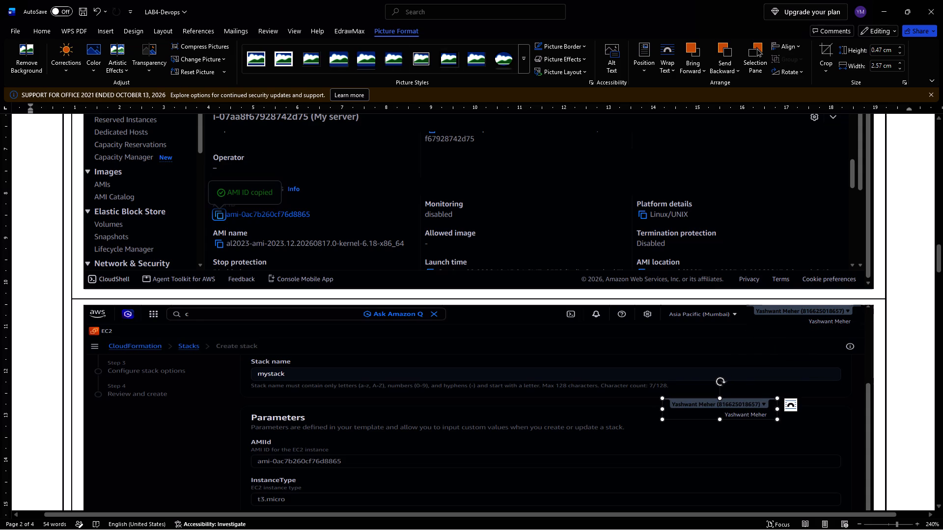
{"action": "left_click", "coordinate": [825, 47]}
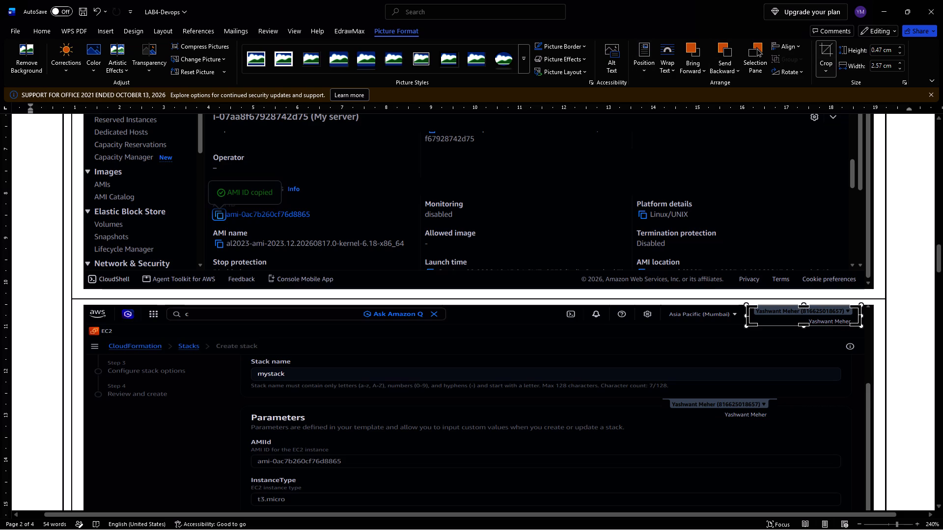
{"action": "left_click", "coordinate": [802, 306]}
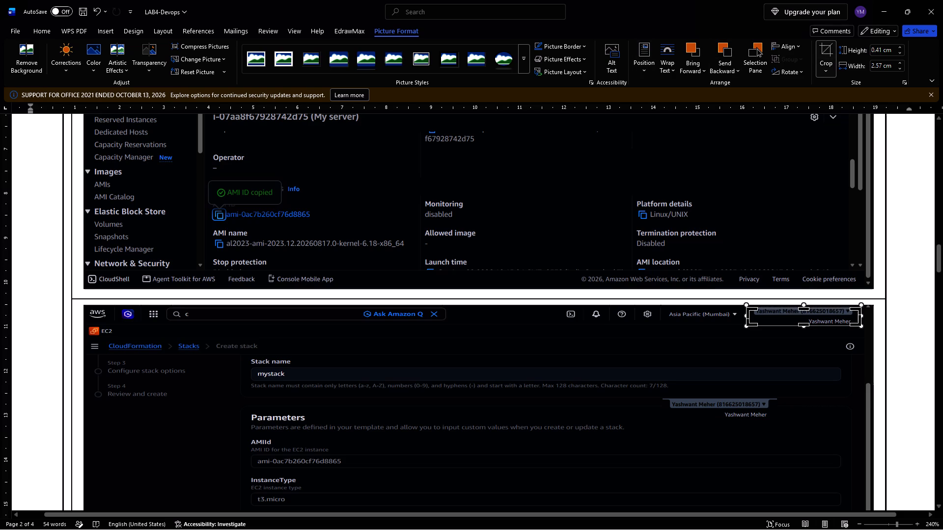
{"action": "key", "text": "Return"}
{"action": "key", "text": "ctrl+z"}
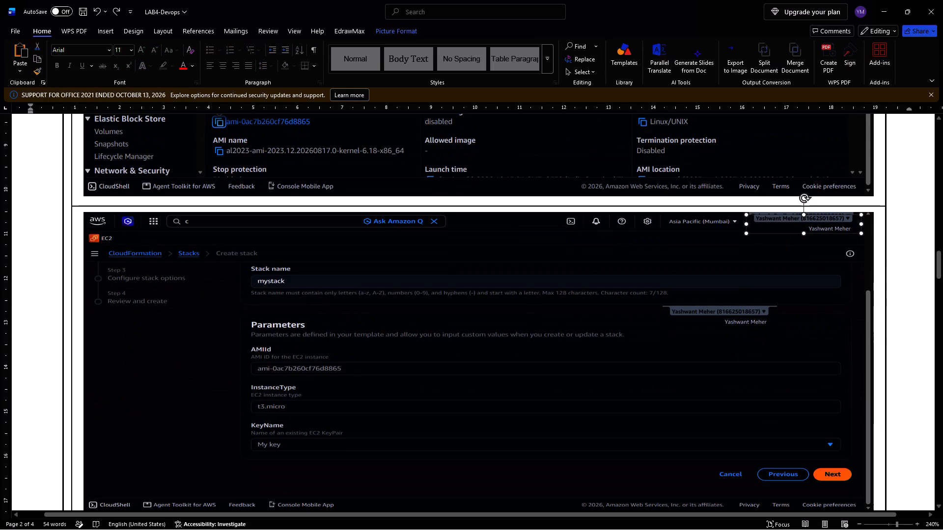
Realign the cropped name label with the top of the Create stack parameters screenshot's header, over the account name.
{"action": "left_click", "coordinate": [784, 222]}
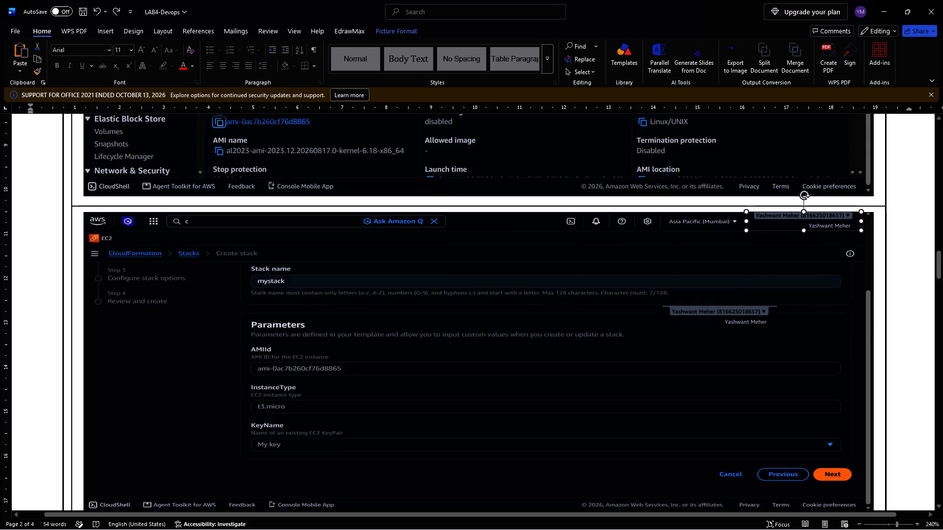
{"action": "left_click", "coordinate": [769, 249]}
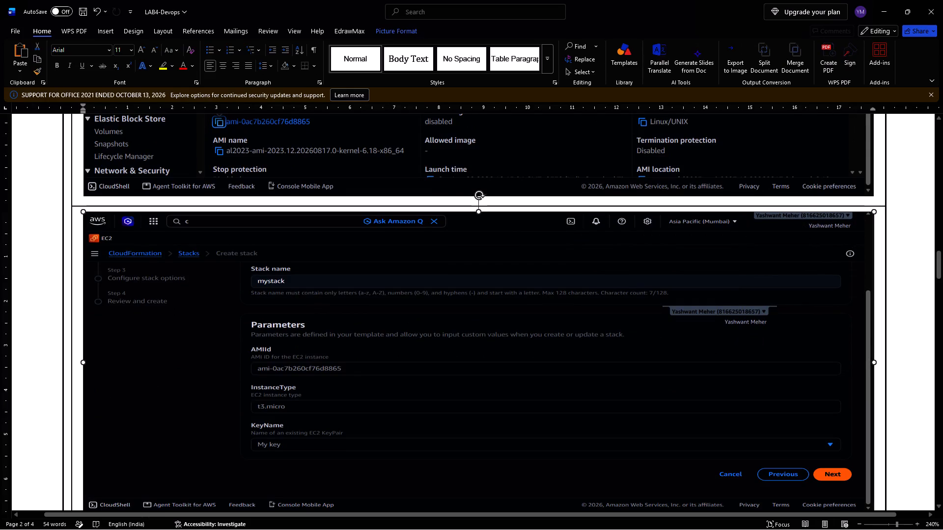
{"action": "left_click", "coordinate": [792, 216]}
{"action": "key", "text": "Down"}
{"action": "left_click", "coordinate": [755, 266]}
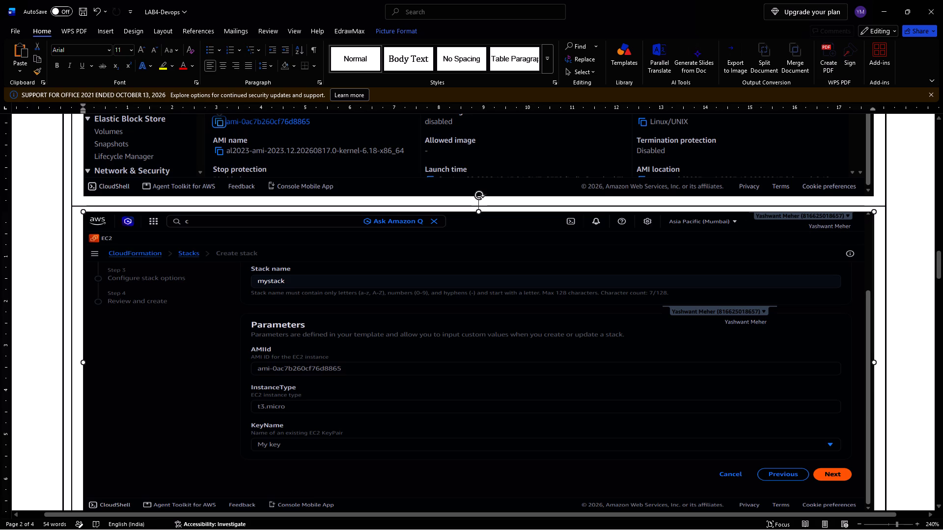
Move the spare name label to the third page and place it over the account name in the mystack screenshot's header under Final Output.
{"action": "left_click", "coordinate": [735, 313]}
{"action": "scroll", "coordinate": [735, 313], "scroll_direction": "down", "scroll_amount": 2}
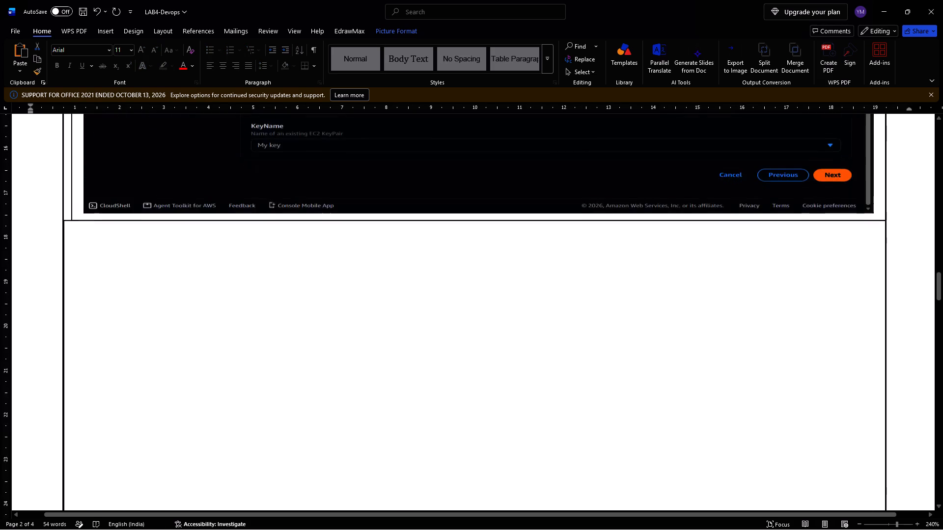
{"action": "scroll", "coordinate": [735, 313], "scroll_direction": "down", "scroll_amount": 4}
{"action": "key", "text": "Down"}
{"action": "key", "text": "Down"}
{"action": "key", "text": "Down"}
{"action": "key", "text": "Down"}
{"action": "key", "text": "Down"}
{"action": "key", "text": "Down"}
{"action": "key", "text": "Down"}
{"action": "key", "text": "Down"}
{"action": "key", "text": "Down"}
{"action": "key", "text": "Down"}
{"action": "key", "text": "Down"}
{"action": "key", "text": "Down"}
{"action": "key", "text": "Down"}
{"action": "key", "text": "Down"}
{"action": "key", "text": "Down"}
{"action": "key", "text": "Down"}
{"action": "key", "text": "Down"}
{"action": "key", "text": "Down"}
{"action": "key", "text": "Down"}
{"action": "key", "text": "Down"}
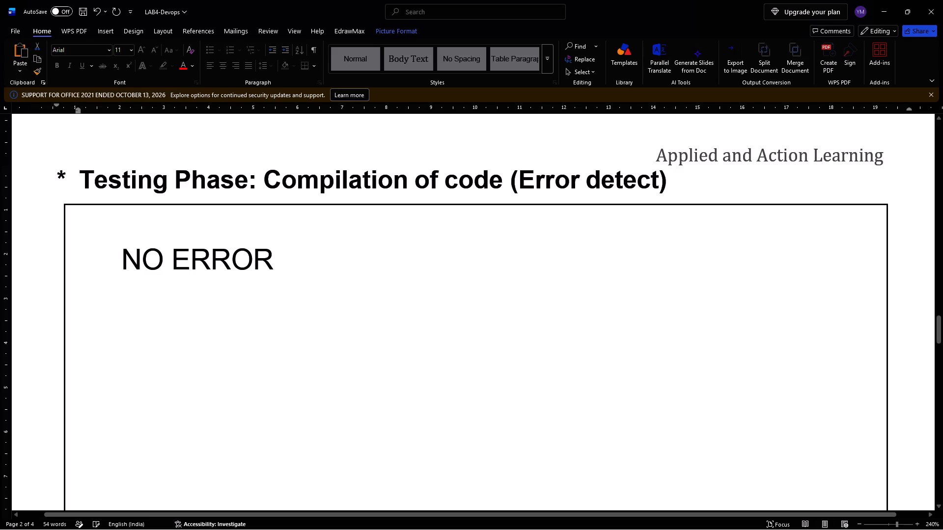
{"action": "scroll", "coordinate": [735, 313], "scroll_direction": "up", "scroll_amount": 1}
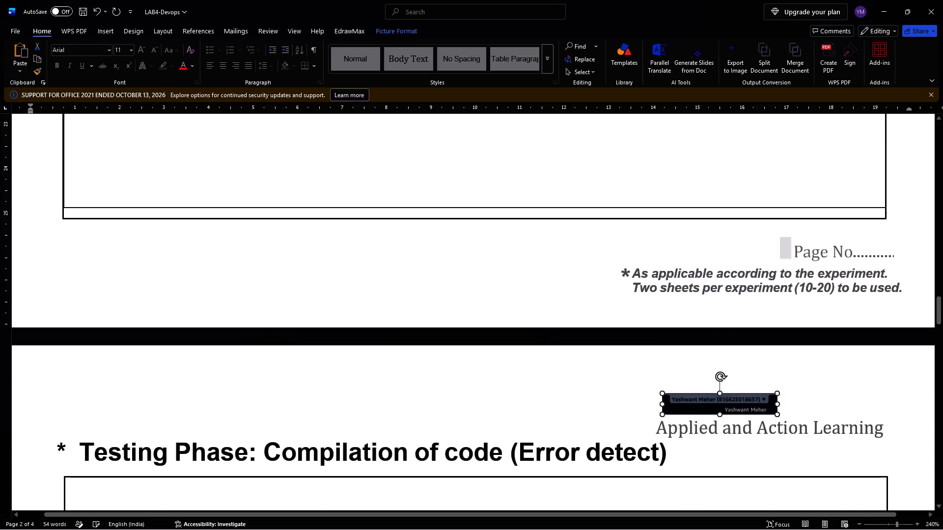
{"action": "scroll", "coordinate": [735, 313], "scroll_direction": "down", "scroll_amount": 3}
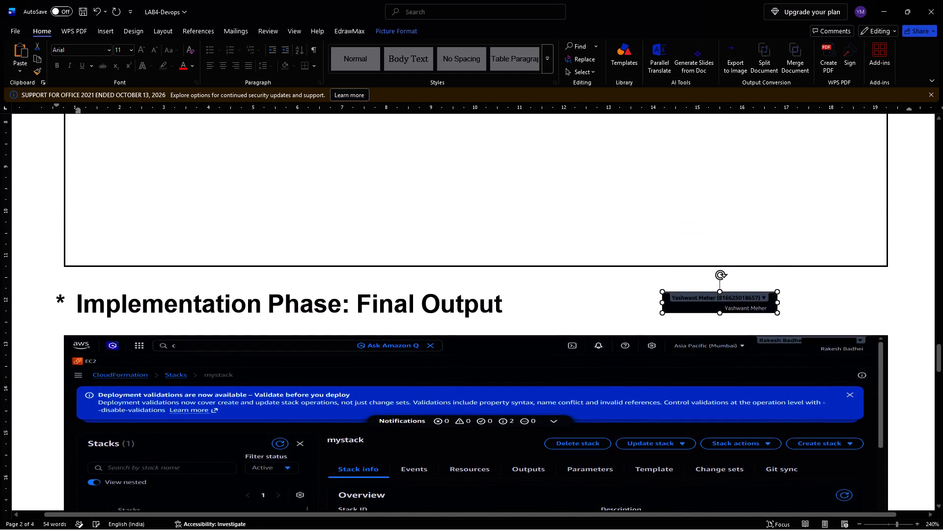
{"action": "left_click_drag", "start_coordinate": [731, 357], "coordinate": [777, 356]}
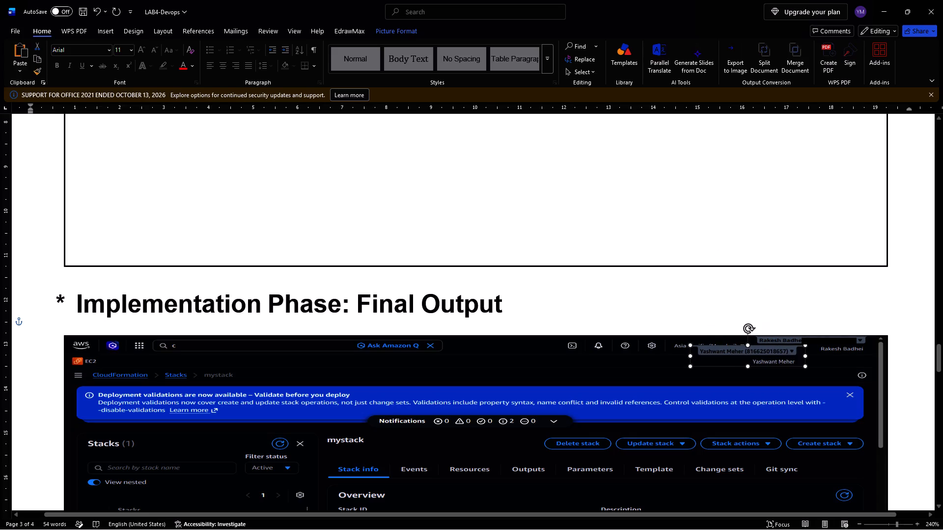
{"action": "left_click_drag", "start_coordinate": [777, 356], "coordinate": [824, 349]}
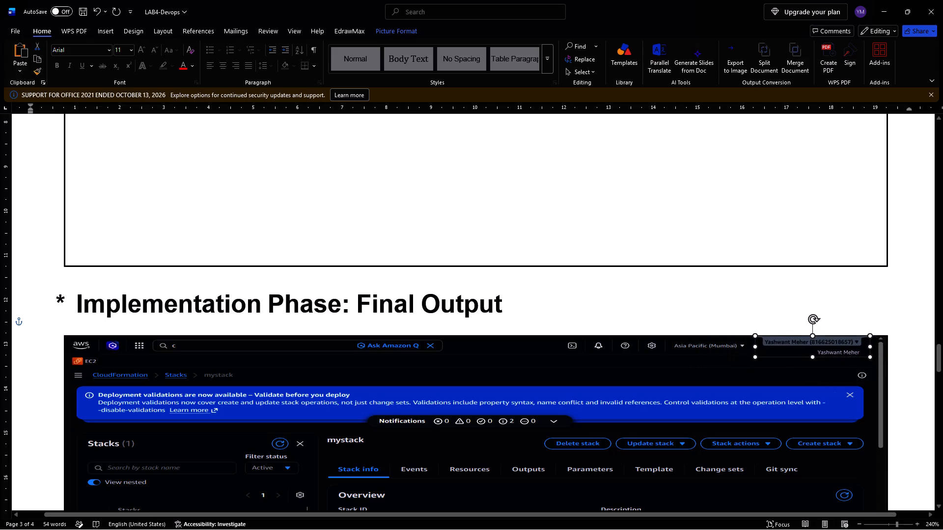
{"action": "left_click_drag", "start_coordinate": [824, 349], "coordinate": [828, 347]}
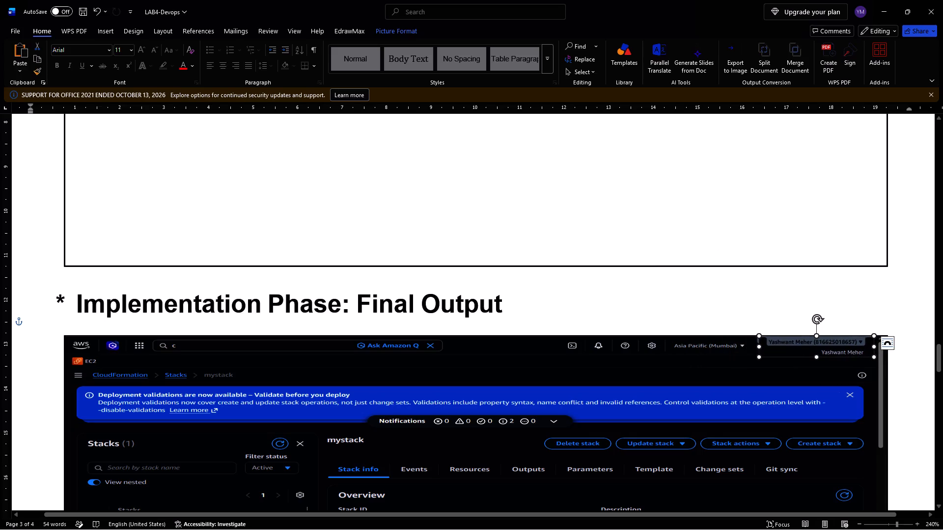
Widen the name label on the mystack screenshot leftward and reduce its height from the bottom to fit the header.
{"action": "left_click_drag", "start_coordinate": [759, 348], "coordinate": [748, 349]}
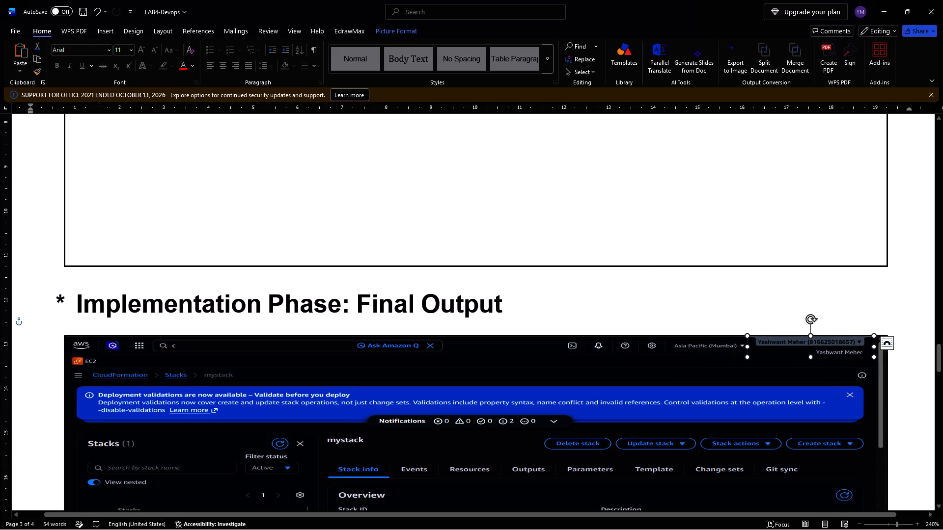
{"action": "left_click_drag", "start_coordinate": [811, 358], "coordinate": [811, 352]}
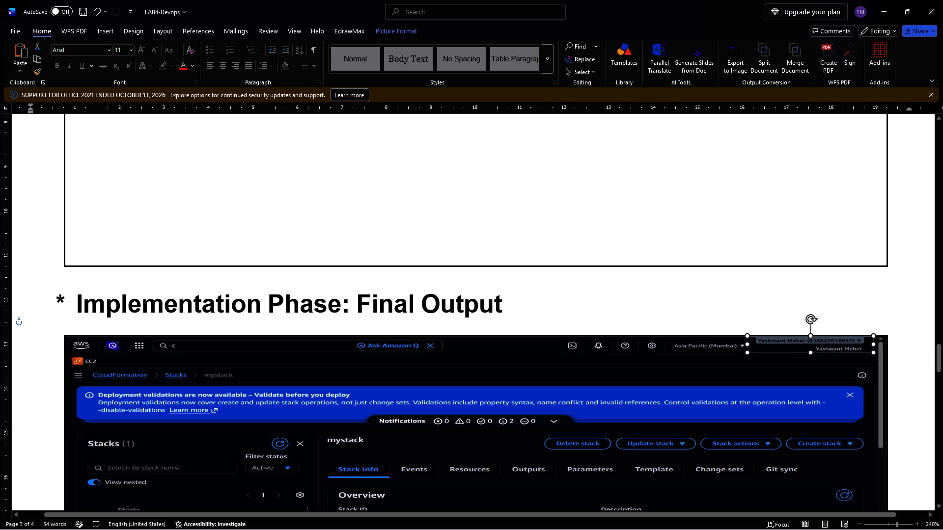
{"action": "left_click_drag", "start_coordinate": [811, 352], "coordinate": [813, 353]}
{"action": "left_click", "coordinate": [809, 371]}
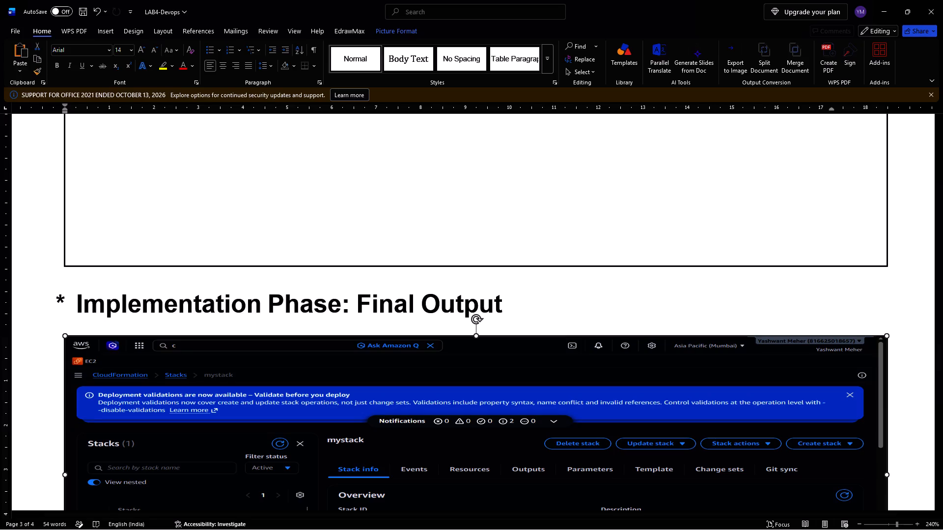
Duplicate the mystack screenshot's name label and align the copy over the account name in the header of the EC2 Instances screenshot below.
{"action": "scroll", "coordinate": [809, 371], "scroll_direction": "down", "scroll_amount": 2}
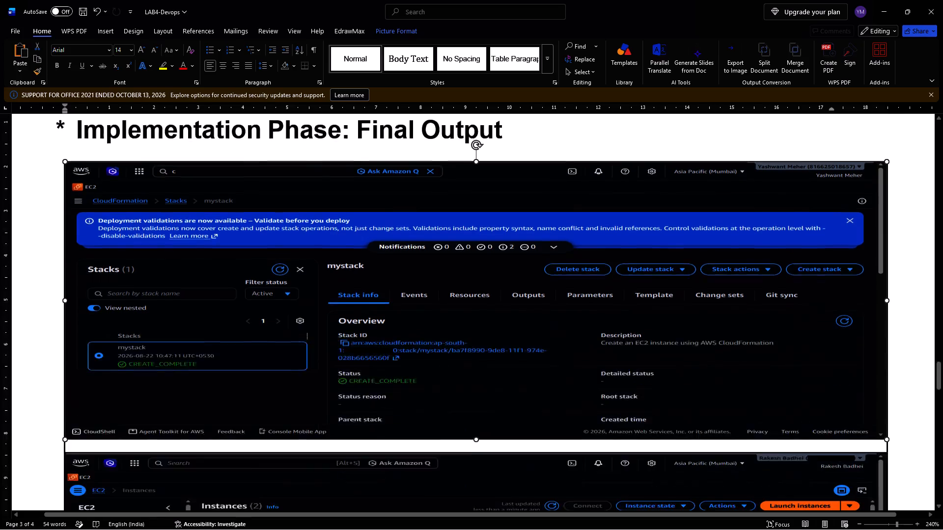
{"action": "scroll", "coordinate": [809, 371], "scroll_direction": "down", "scroll_amount": 1}
{"action": "scroll", "coordinate": [809, 371], "scroll_direction": "up", "scroll_amount": 2}
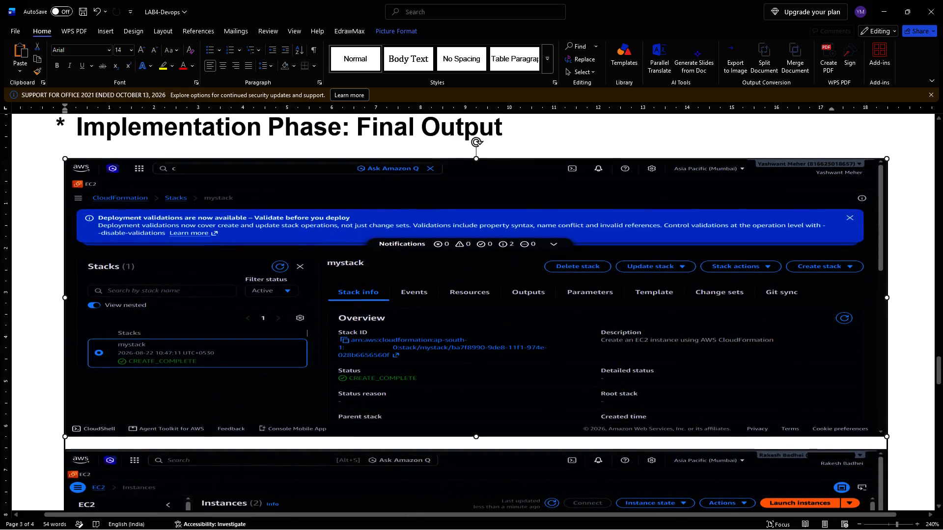
{"action": "left_click", "coordinate": [805, 172]}
{"action": "key", "text": "ctrl+c"}
{"action": "key", "text": "ctrl+v"}
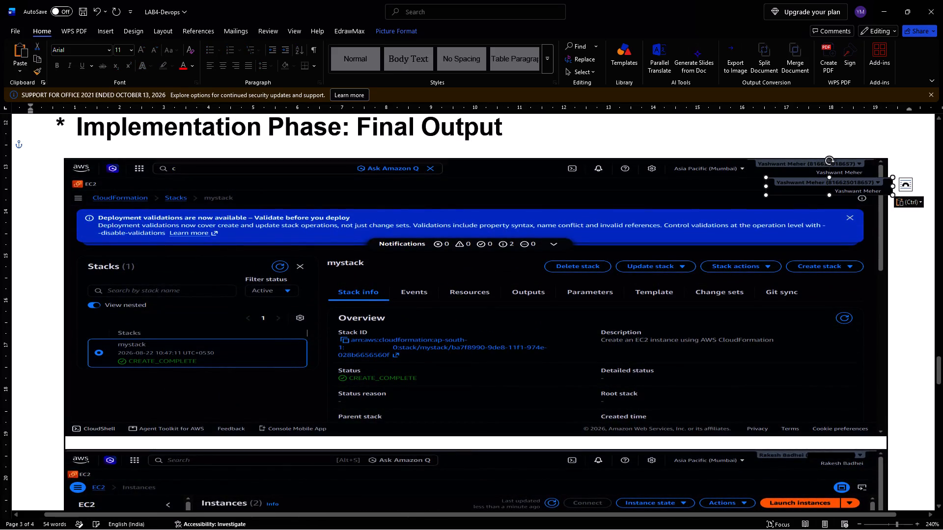
{"action": "left_click_drag", "start_coordinate": [810, 186], "coordinate": [789, 475]}
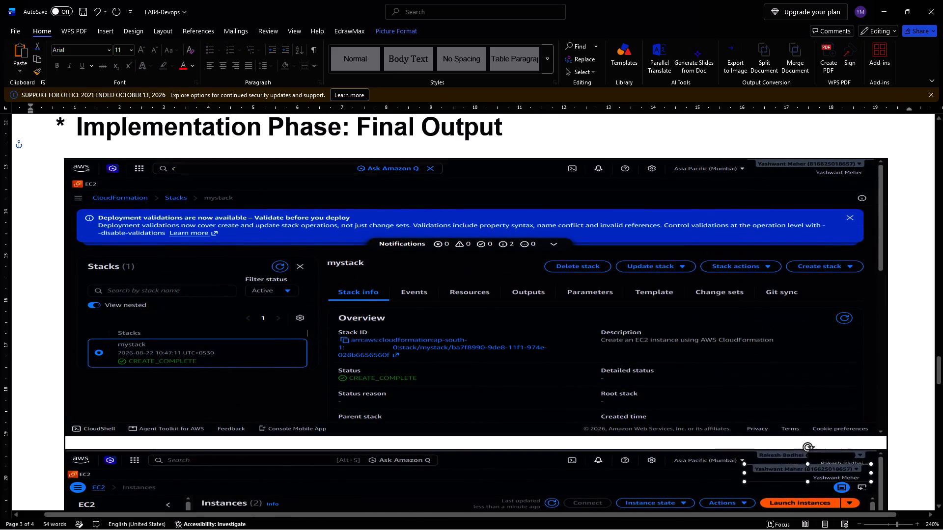
{"action": "scroll", "coordinate": [789, 475], "scroll_direction": "down", "scroll_amount": 1, "text": "ctrl"}
{"action": "scroll", "coordinate": [789, 475], "scroll_direction": "up", "scroll_amount": 1, "text": "ctrl"}
{"action": "scroll", "coordinate": [789, 475], "scroll_direction": "down", "scroll_amount": 1}
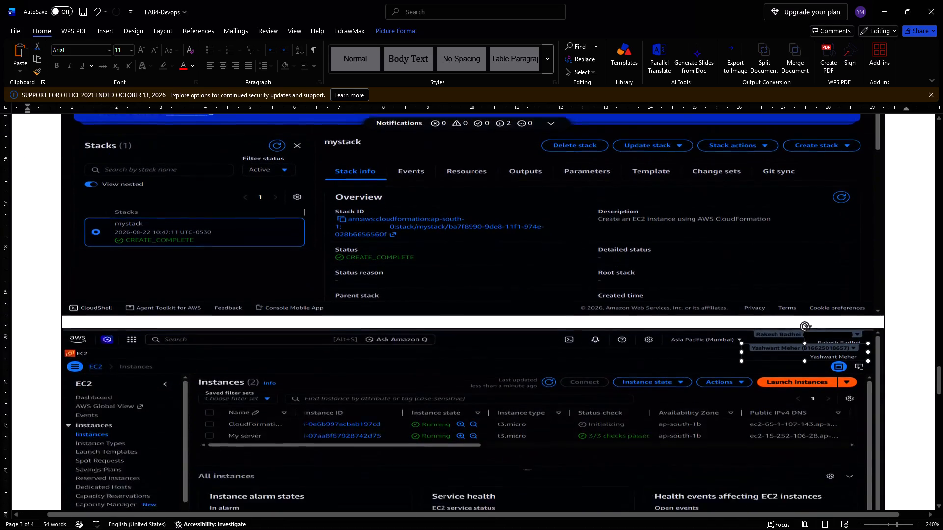
{"action": "scroll", "coordinate": [789, 475], "scroll_direction": "down", "scroll_amount": 1}
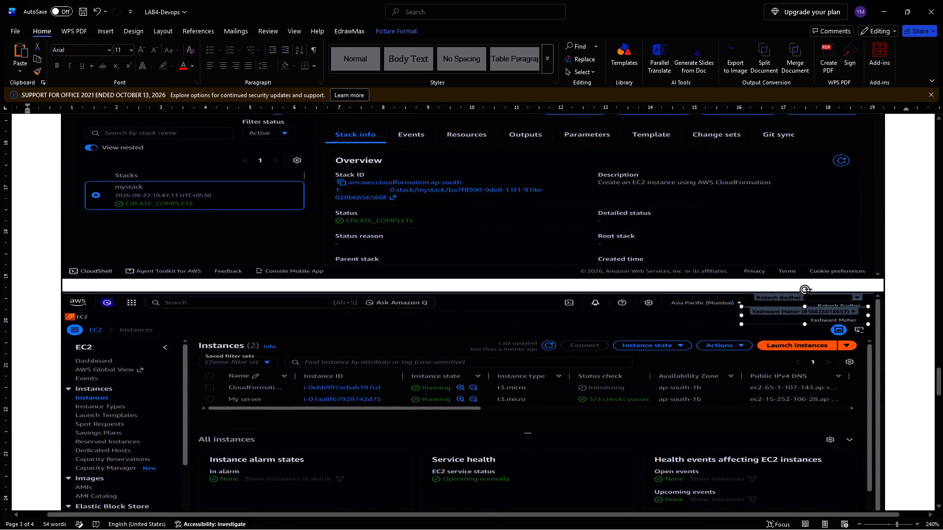
{"action": "left_click_drag", "start_coordinate": [765, 321], "coordinate": [770, 309]}
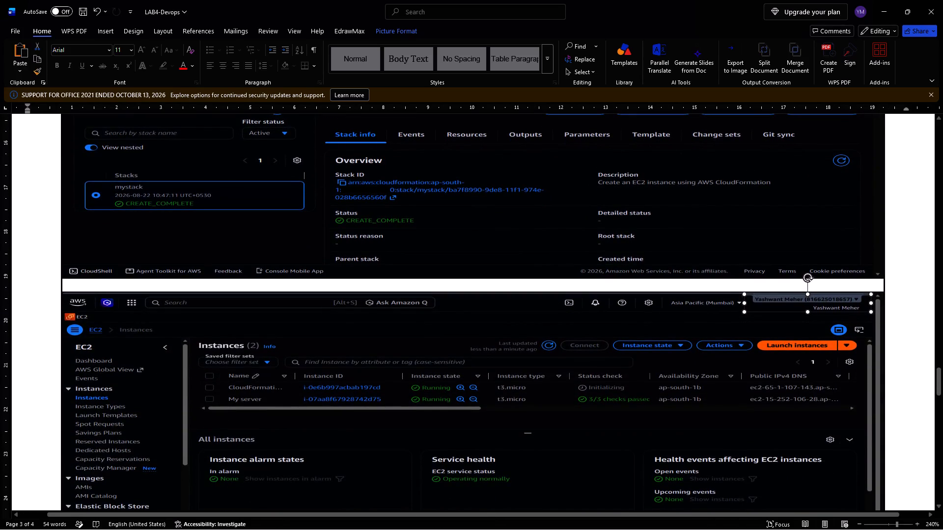
{"action": "left_click_drag", "start_coordinate": [770, 309], "coordinate": [770, 307]}
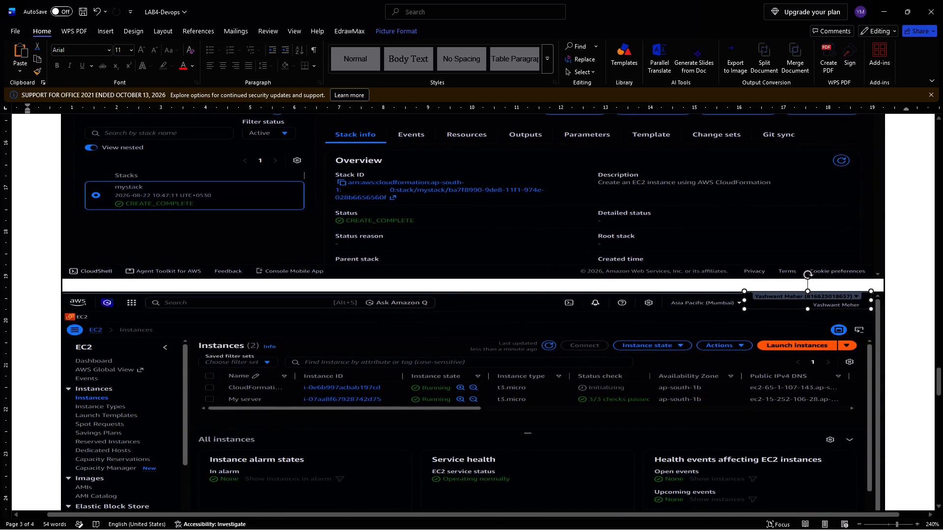
Fine-tune the name label's vertical position so it lines up with the top of the EC2 Instances screenshot's header, over the account name.
{"action": "left_click_drag", "start_coordinate": [770, 307], "coordinate": [770, 309]}
{"action": "left_click", "coordinate": [741, 341]}
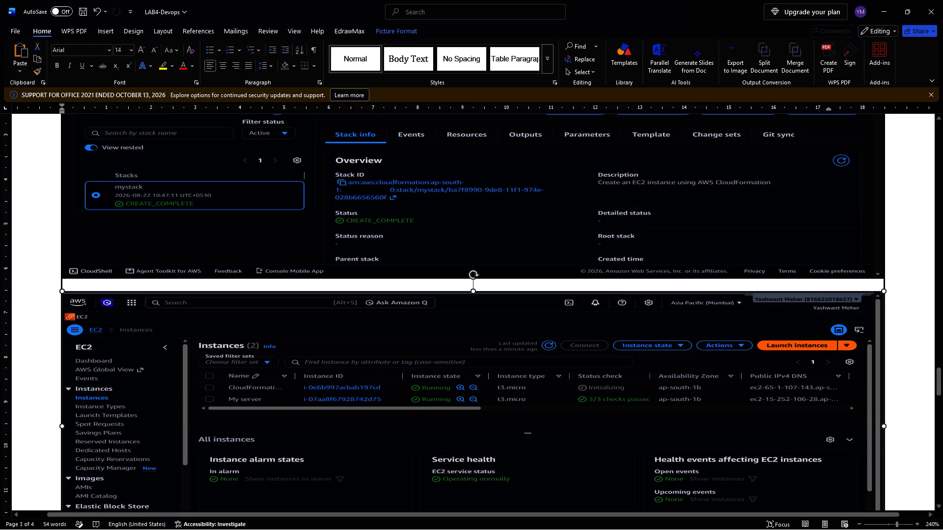
{"action": "left_click", "coordinate": [774, 303]}
{"action": "key", "text": "Up"}
{"action": "key", "text": "Up"}
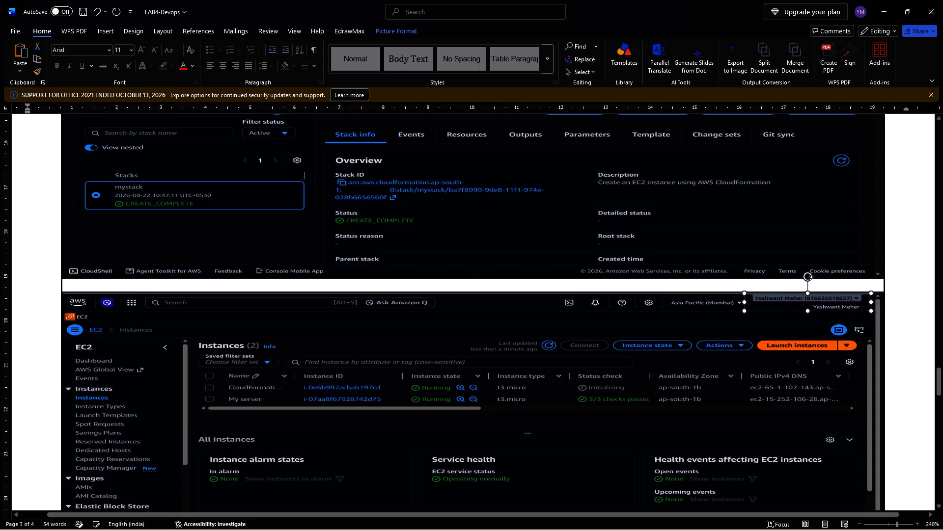
{"action": "left_click", "coordinate": [718, 327]}
{"action": "left_click", "coordinate": [777, 304]}
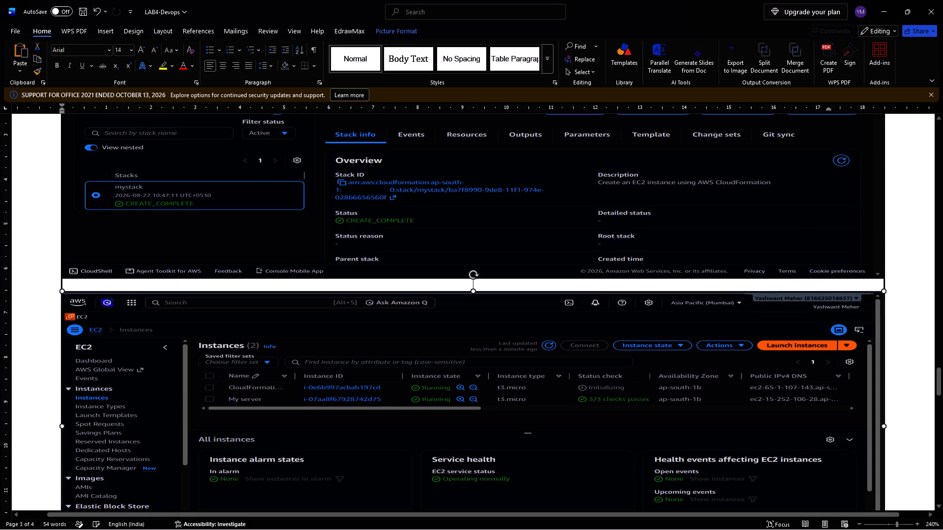
{"action": "key", "text": "Up"}
{"action": "left_click", "coordinate": [746, 336]}
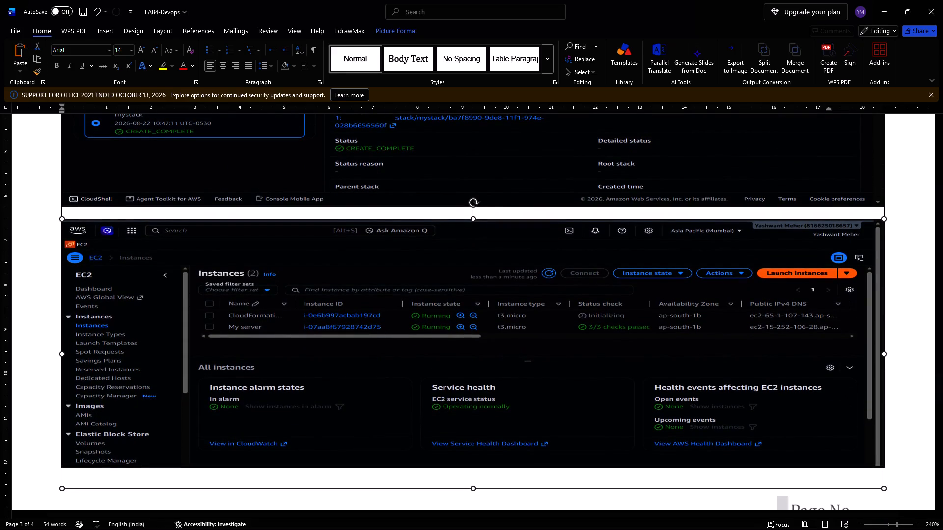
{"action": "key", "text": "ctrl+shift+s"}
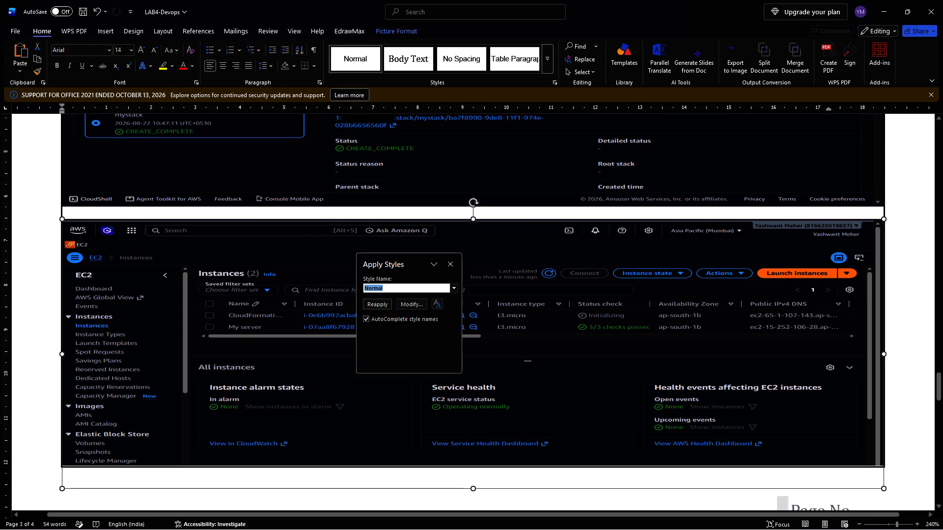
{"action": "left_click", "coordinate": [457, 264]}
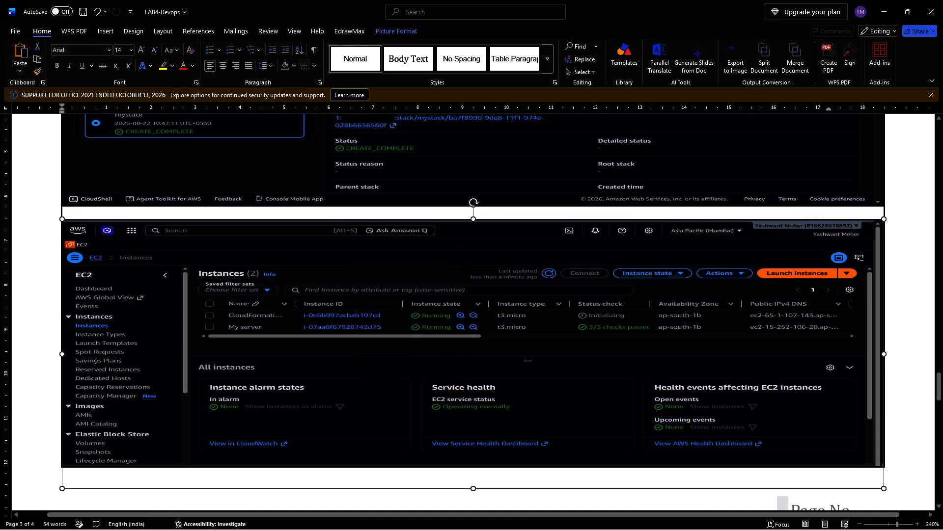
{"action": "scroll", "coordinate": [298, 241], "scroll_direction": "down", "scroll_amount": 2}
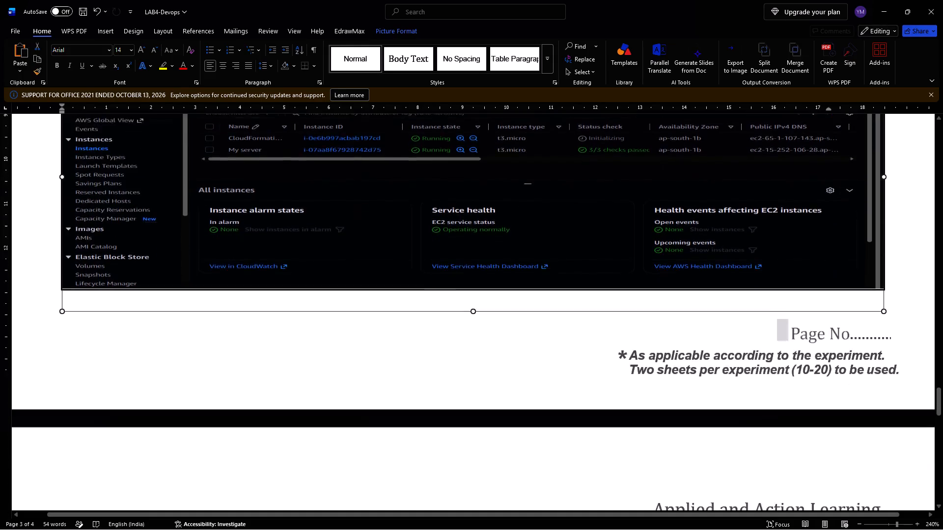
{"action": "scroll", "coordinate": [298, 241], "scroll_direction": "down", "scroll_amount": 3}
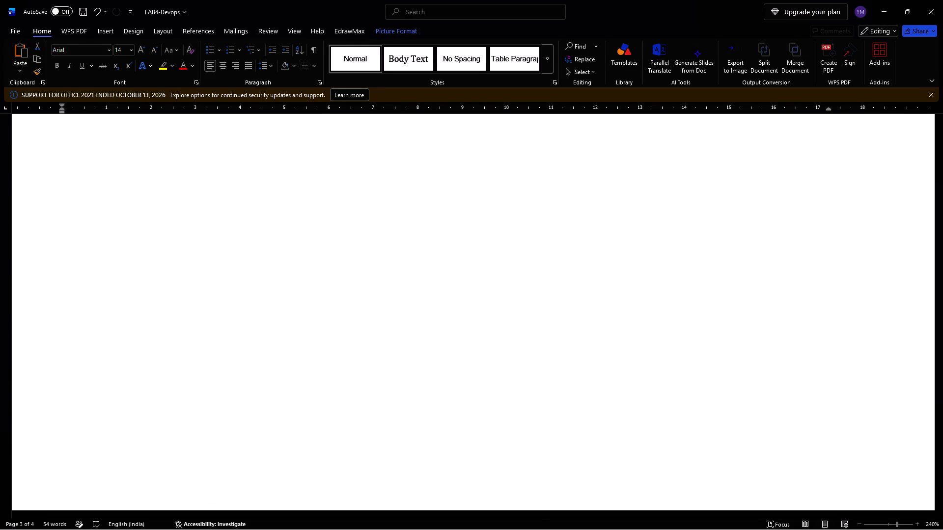
Start saving a copy of the LAB4-Devops document and choose the devops folder inside 5th sem on the Desktop.
{"action": "left_click", "coordinate": [19, 31]}
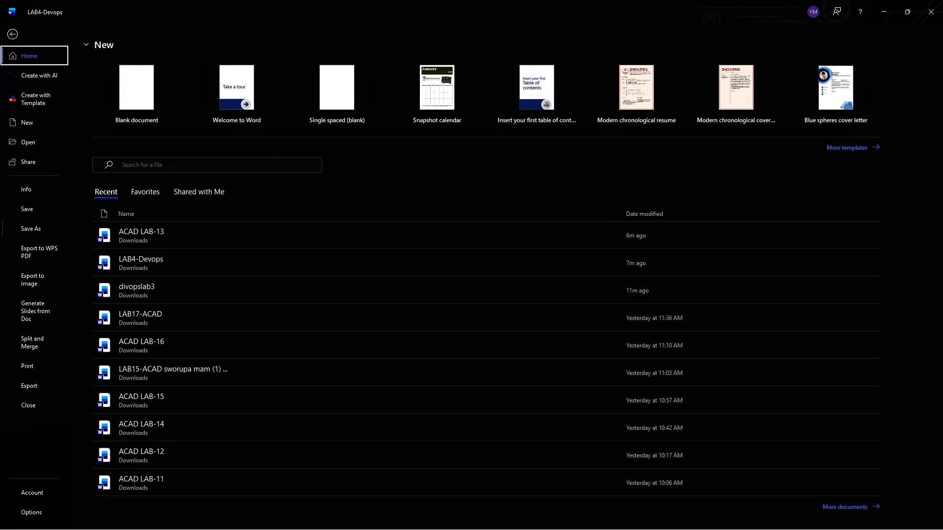
{"action": "left_click", "coordinate": [42, 224]}
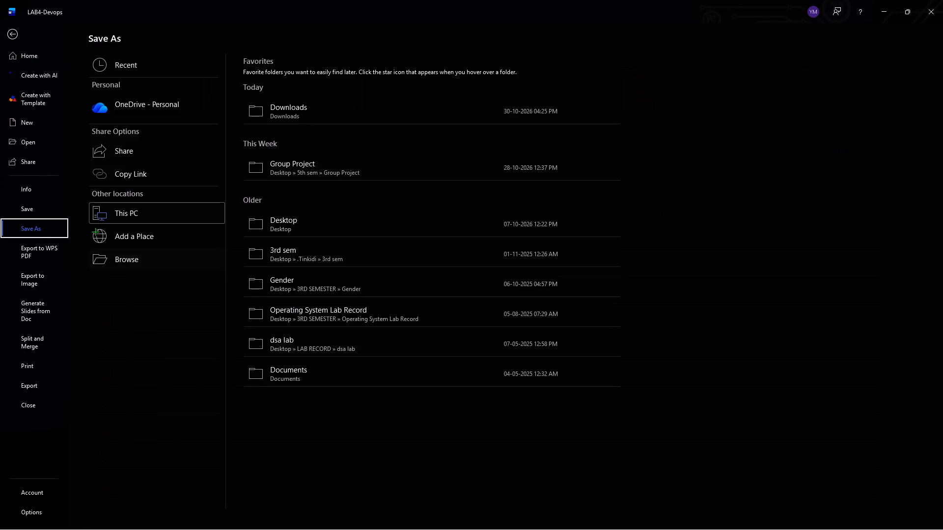
{"action": "left_click", "coordinate": [148, 260]}
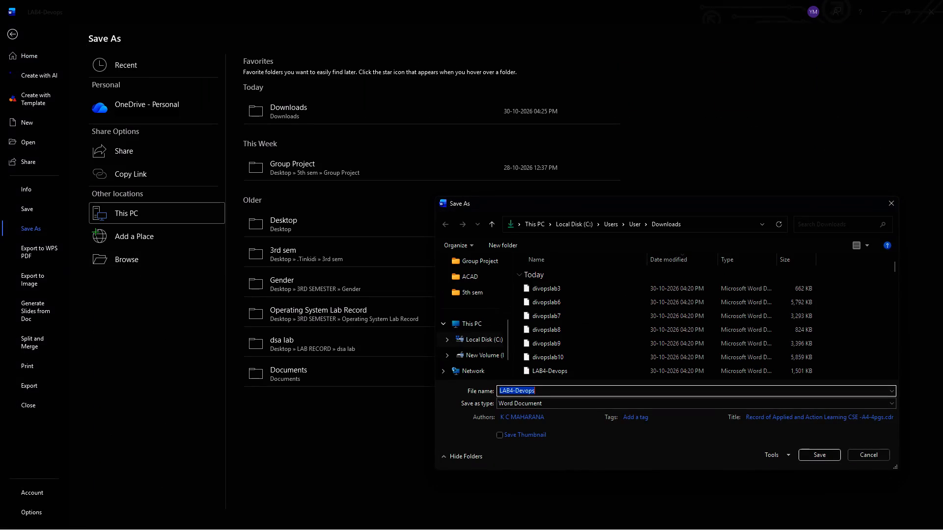
{"action": "left_click_drag", "start_coordinate": [617, 206], "coordinate": [499, 130]}
{"action": "scroll", "coordinate": [366, 255], "scroll_direction": "up", "scroll_amount": 1}
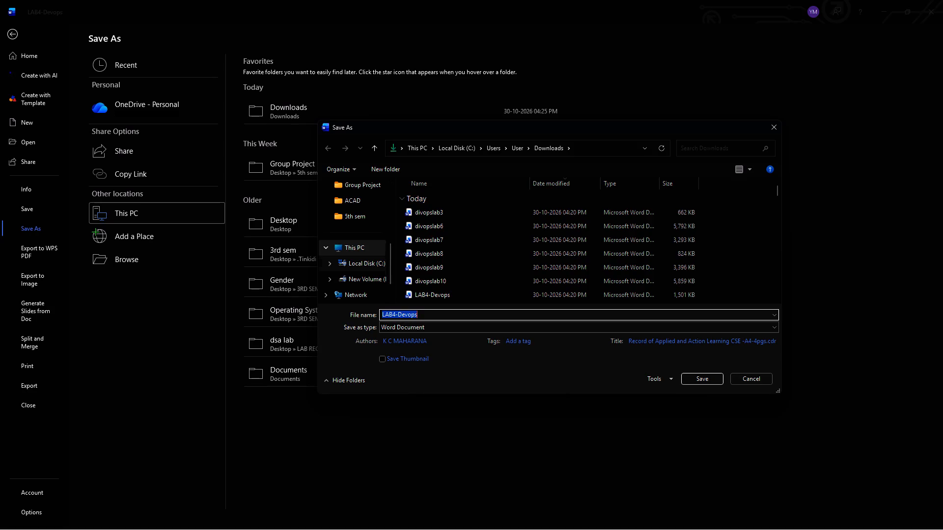
{"action": "scroll", "coordinate": [366, 255], "scroll_direction": "up", "scroll_amount": 1}
{"action": "left_click", "coordinate": [360, 262]}
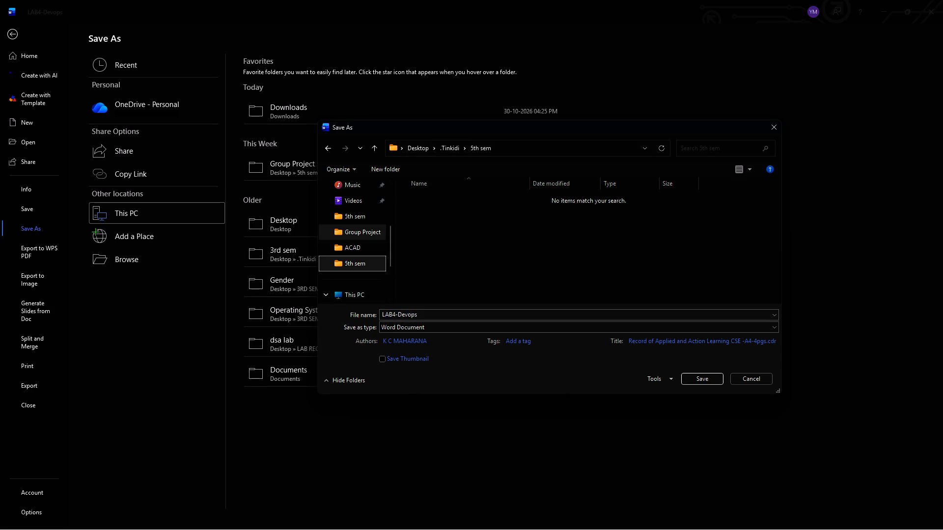
{"action": "scroll", "coordinate": [369, 235], "scroll_direction": "up", "scroll_amount": 1}
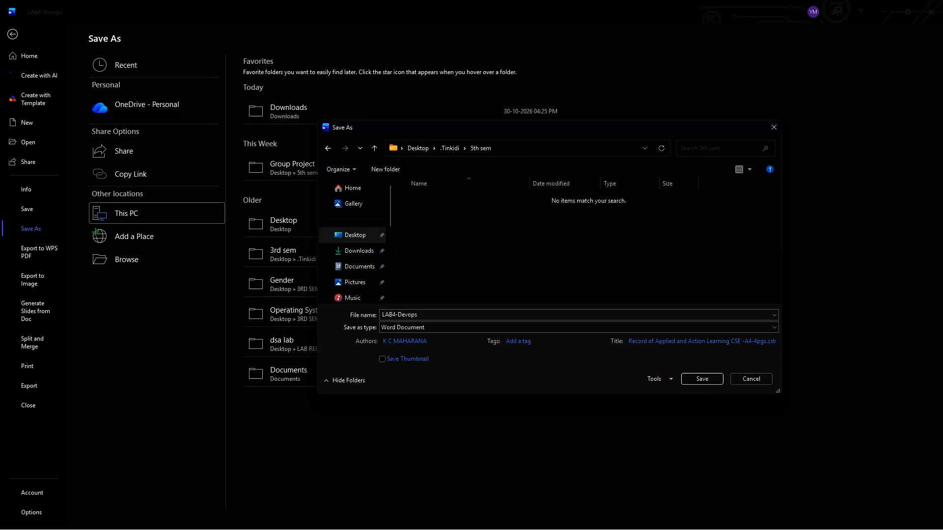
{"action": "left_click", "coordinate": [367, 239]}
{"action": "double_click", "coordinate": [426, 250]}
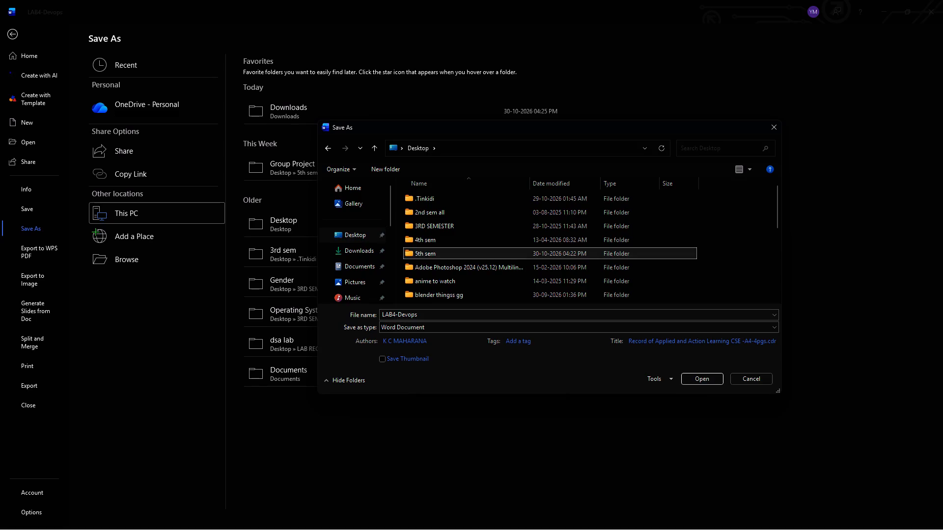
{"action": "double_click", "coordinate": [448, 229]}
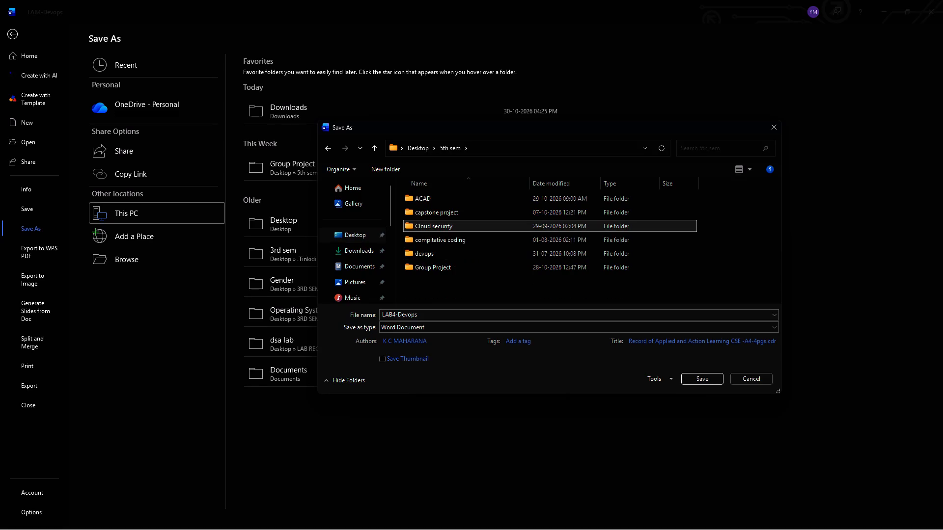
{"action": "left_click", "coordinate": [329, 150]}
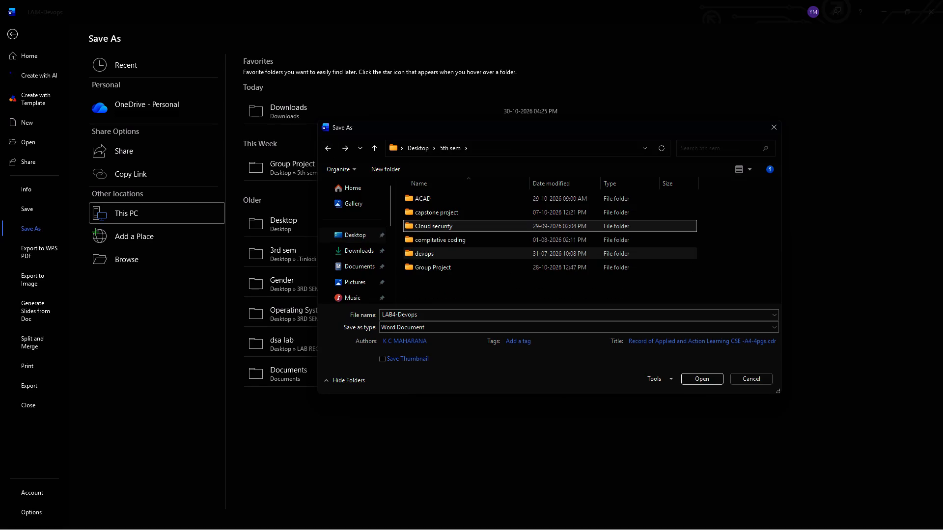
{"action": "double_click", "coordinate": [436, 249]}
Save the copy in PDF format under the name lab 4.
{"action": "left_click", "coordinate": [423, 328]}
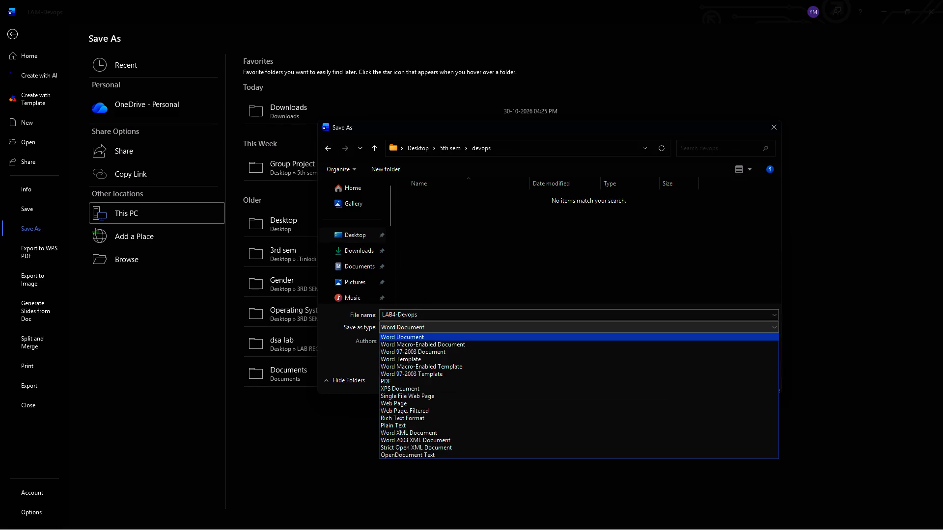
{"action": "left_click", "coordinate": [402, 379]}
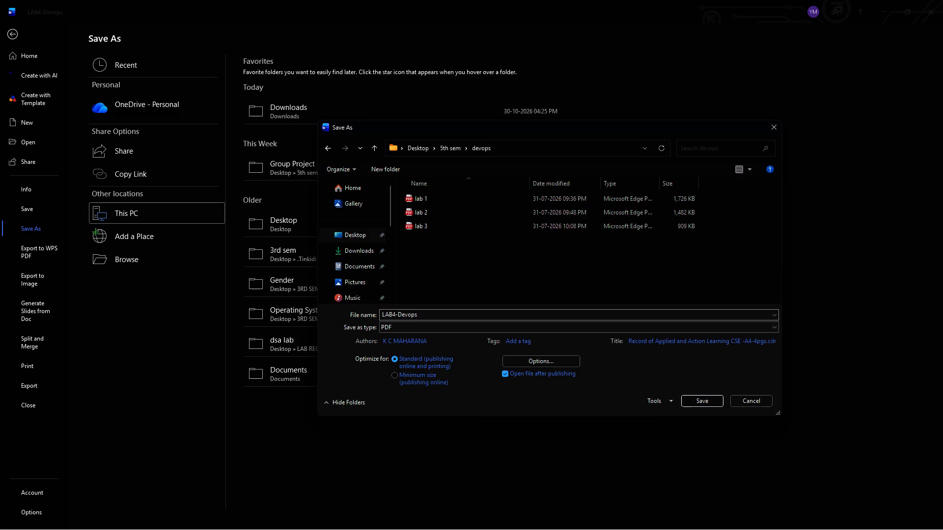
{"action": "left_click", "coordinate": [422, 314]}
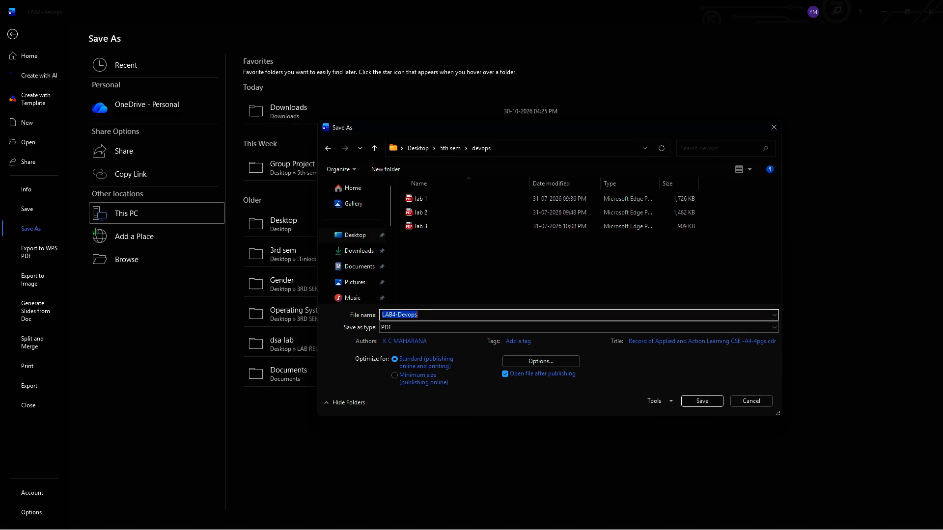
{"action": "type", "text": "lab 4"}
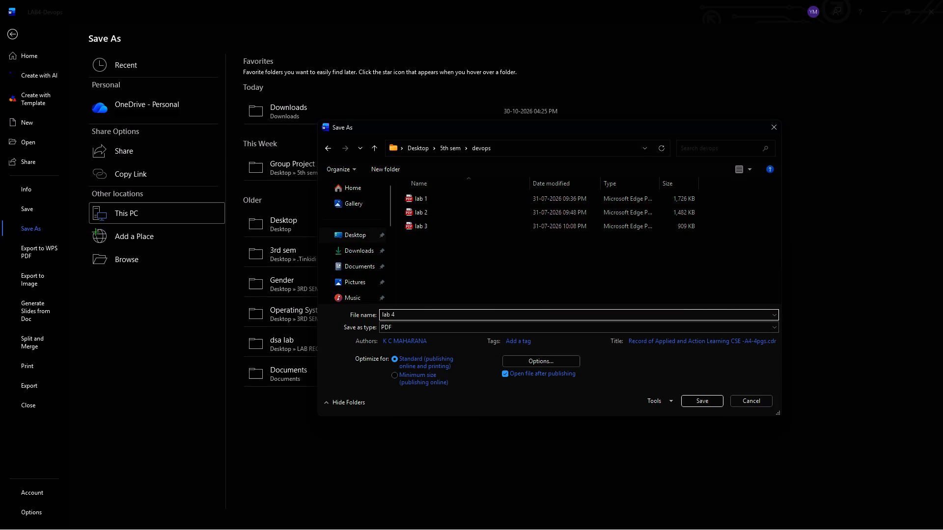
{"action": "key", "text": "Return"}
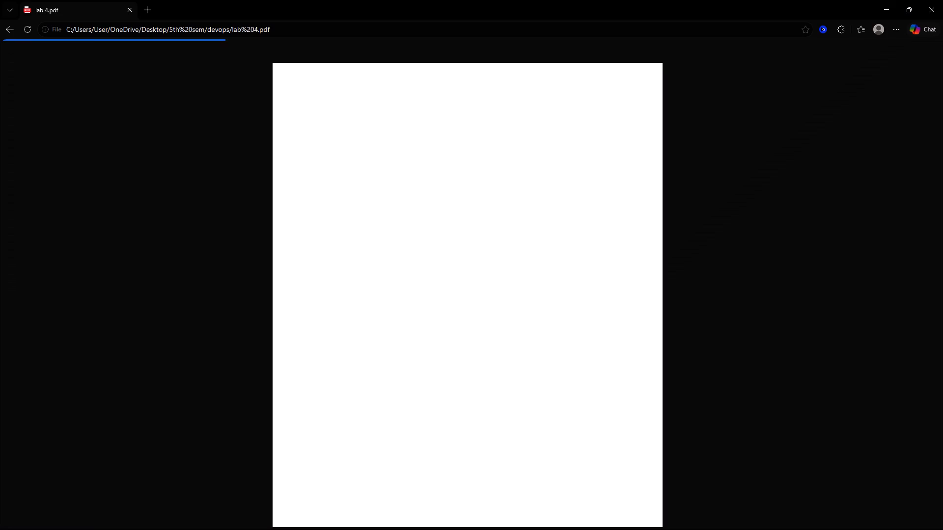
Check the name labels on the screenshots across all pages of the exported lab 4 PDF, and close it.
{"action": "scroll", "coordinate": [617, 211], "scroll_direction": "down", "scroll_amount": 1}
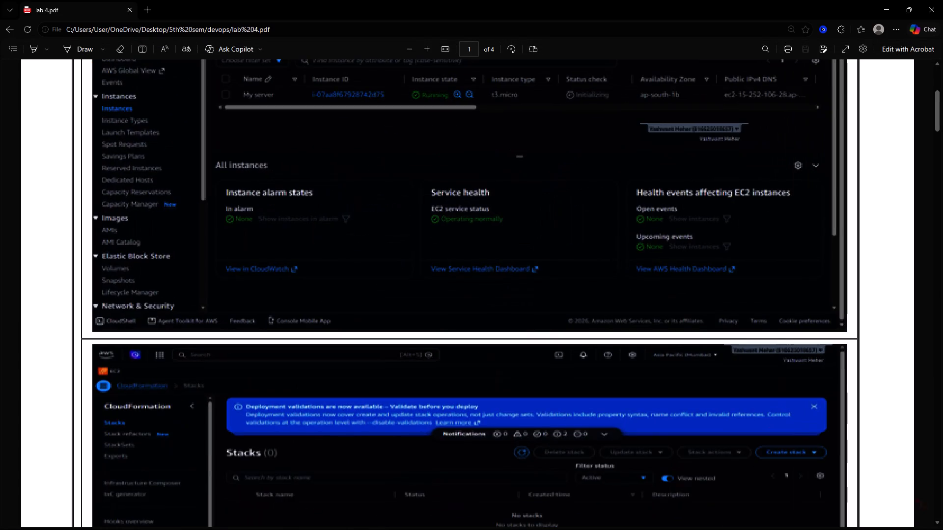
{"action": "scroll", "coordinate": [617, 211], "scroll_direction": "up", "scroll_amount": 2}
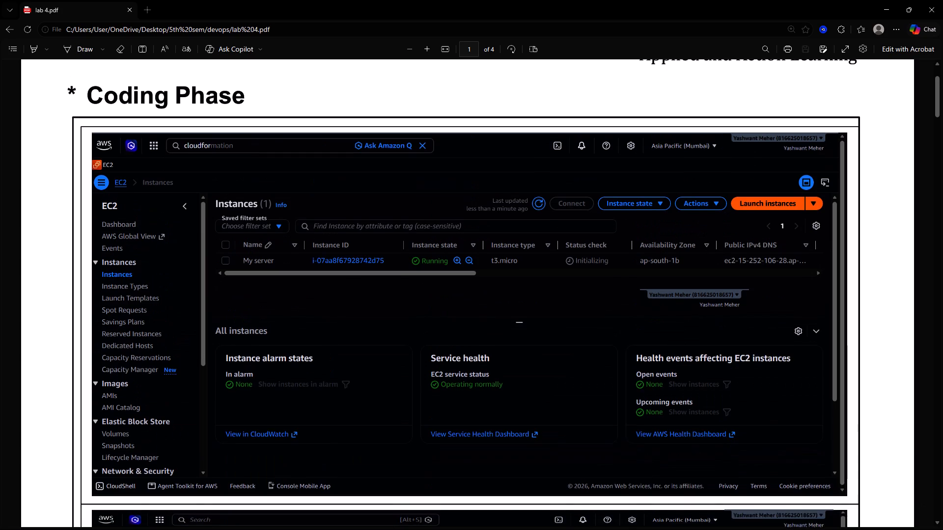
{"action": "scroll", "coordinate": [617, 211], "scroll_direction": "down", "scroll_amount": 7}
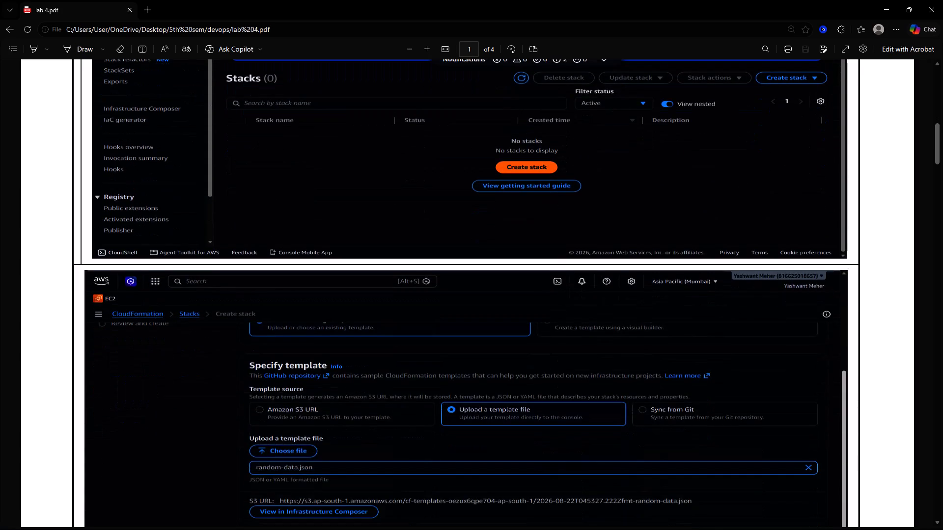
{"action": "scroll", "coordinate": [617, 211], "scroll_direction": "down", "scroll_amount": 8}
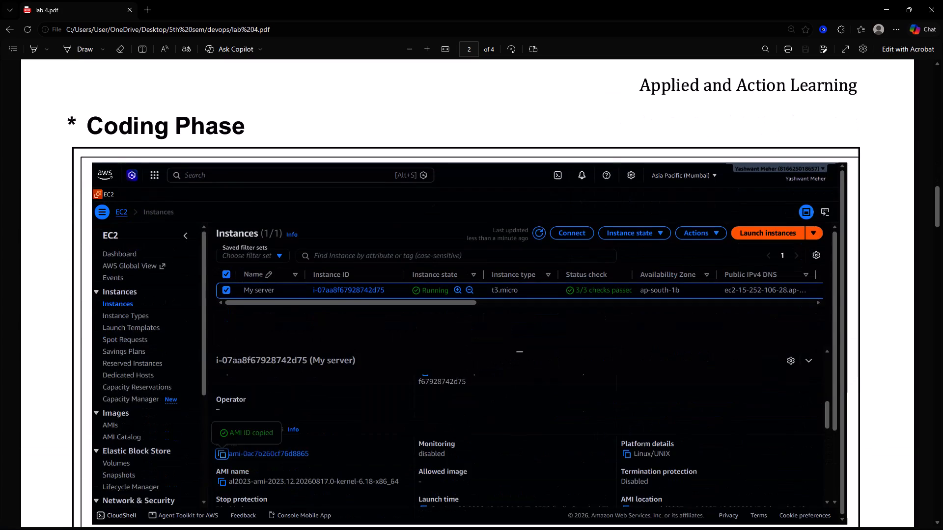
{"action": "scroll", "coordinate": [617, 211], "scroll_direction": "down", "scroll_amount": 4}
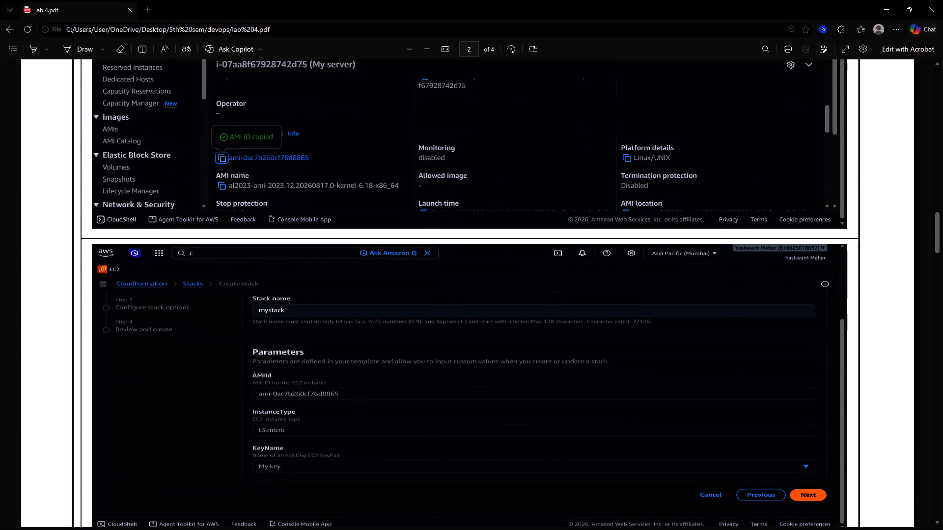
{"action": "scroll", "coordinate": [617, 211], "scroll_direction": "down", "scroll_amount": 12}
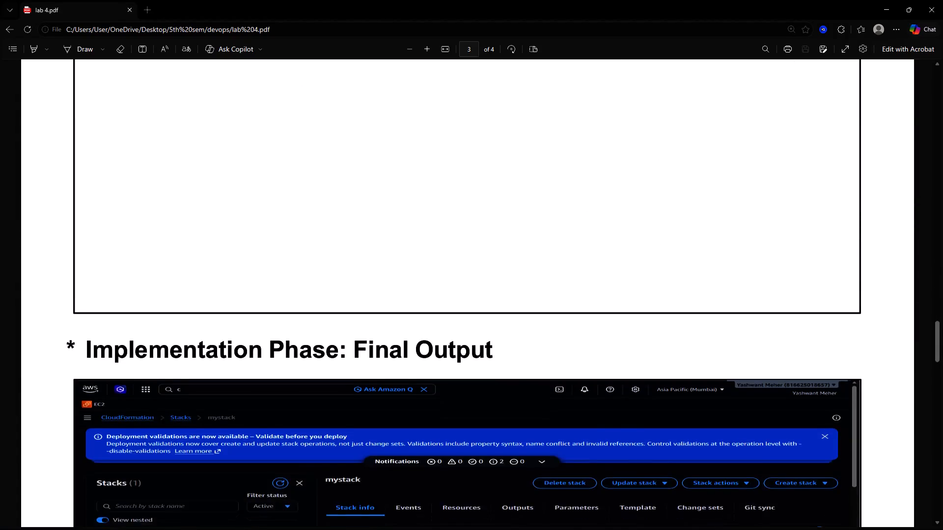
{"action": "scroll", "coordinate": [617, 211], "scroll_direction": "down", "scroll_amount": 3}
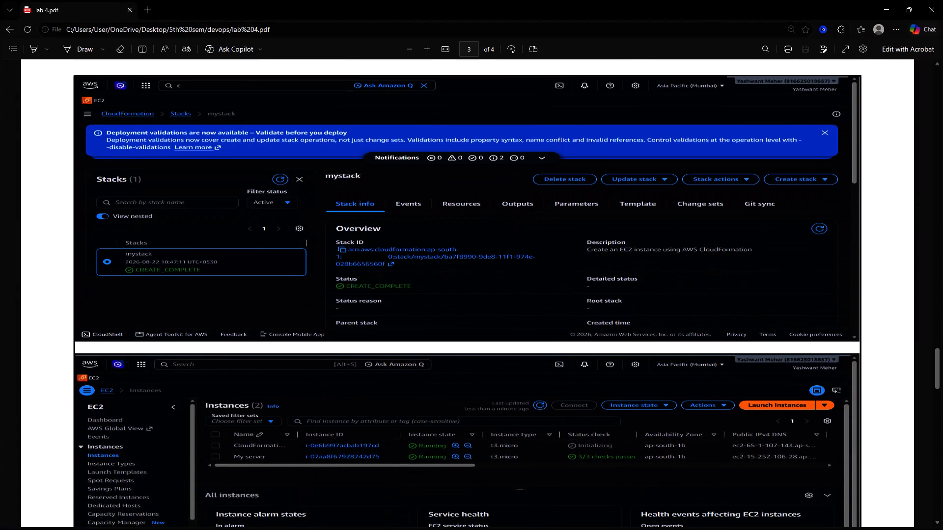
{"action": "scroll", "coordinate": [617, 211], "scroll_direction": "down", "scroll_amount": 12}
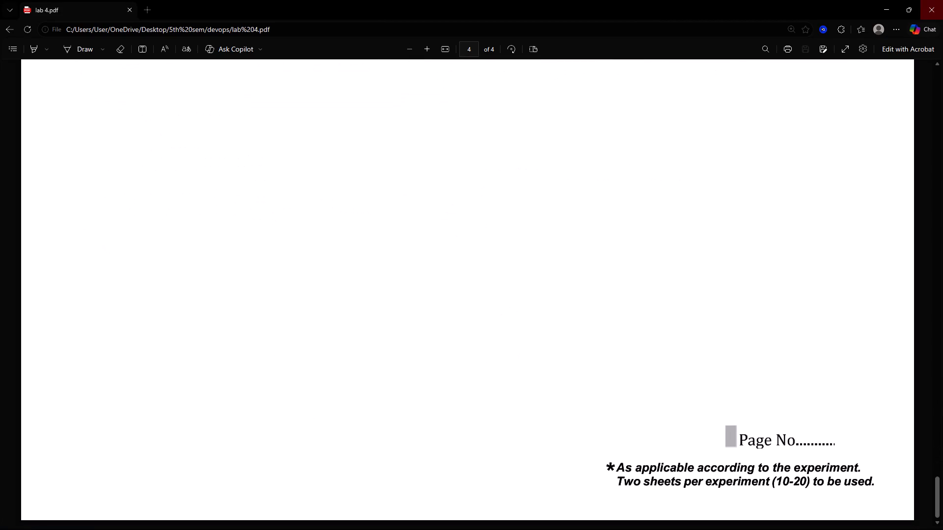
{"action": "left_click", "coordinate": [942, 0]}
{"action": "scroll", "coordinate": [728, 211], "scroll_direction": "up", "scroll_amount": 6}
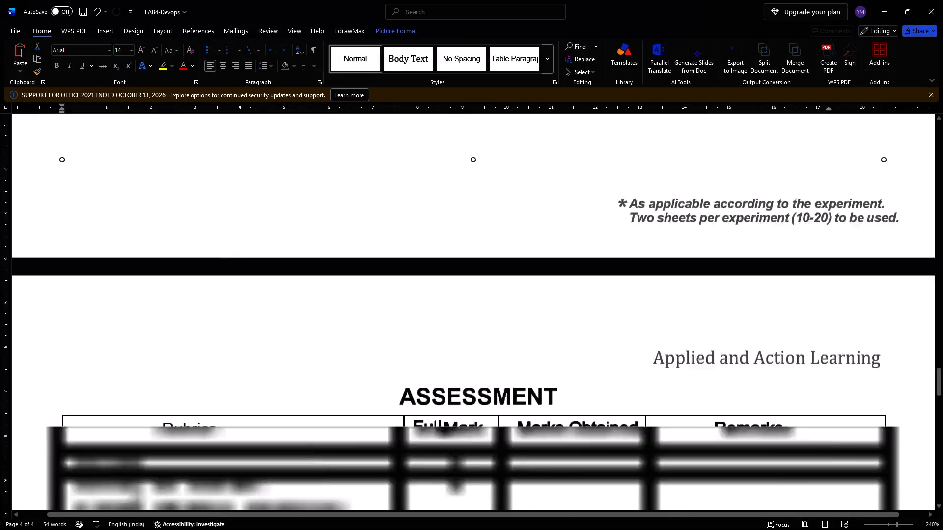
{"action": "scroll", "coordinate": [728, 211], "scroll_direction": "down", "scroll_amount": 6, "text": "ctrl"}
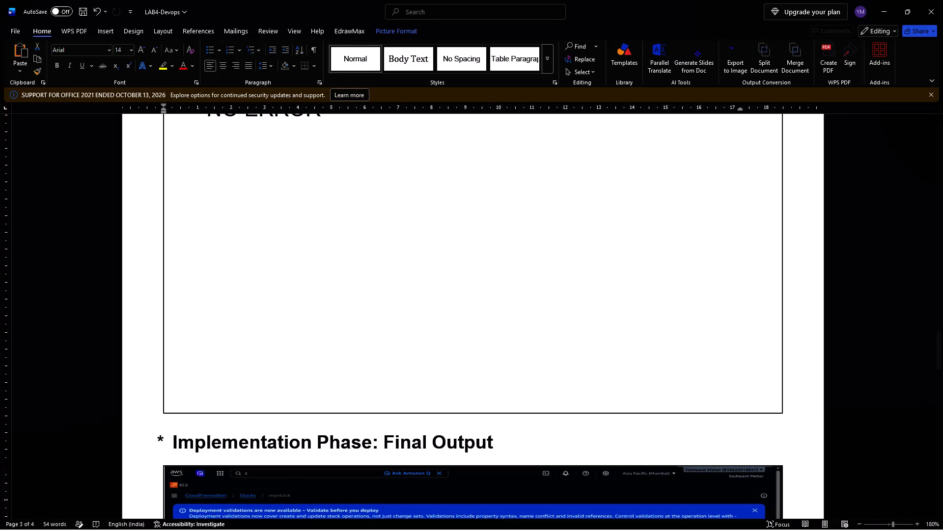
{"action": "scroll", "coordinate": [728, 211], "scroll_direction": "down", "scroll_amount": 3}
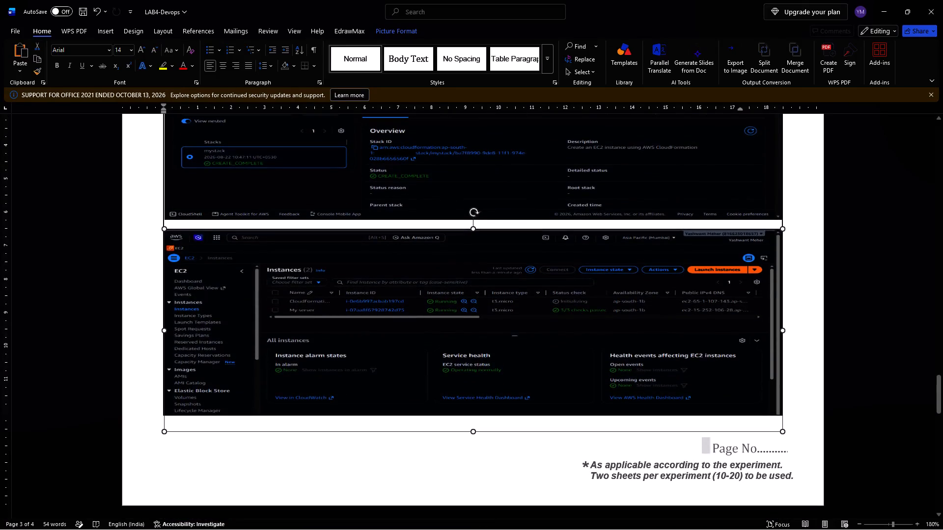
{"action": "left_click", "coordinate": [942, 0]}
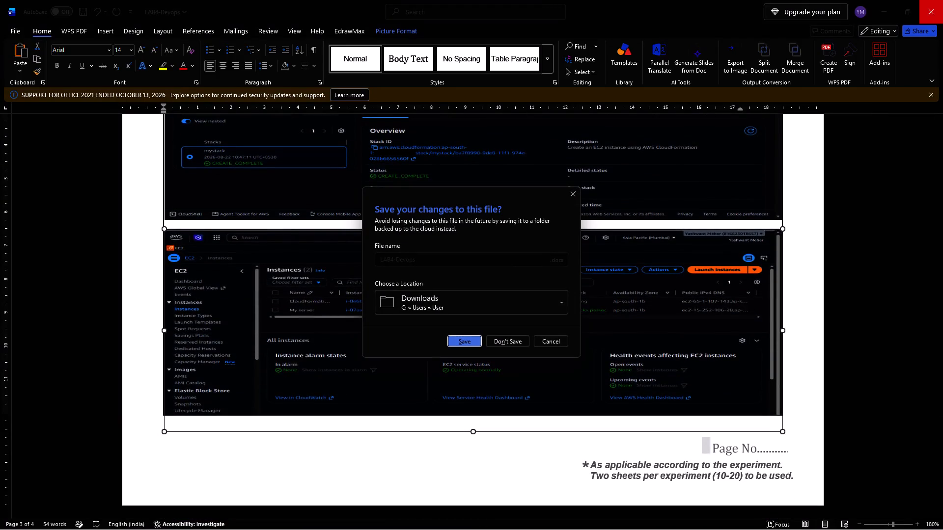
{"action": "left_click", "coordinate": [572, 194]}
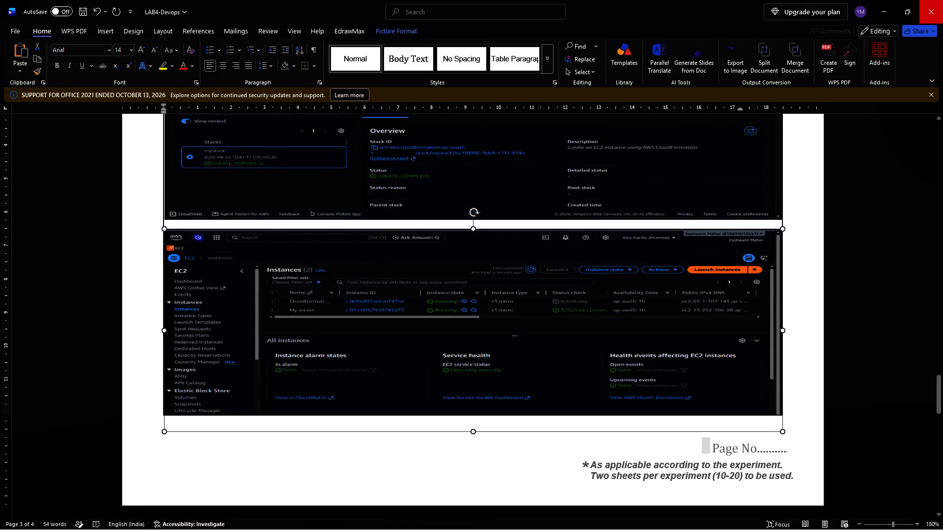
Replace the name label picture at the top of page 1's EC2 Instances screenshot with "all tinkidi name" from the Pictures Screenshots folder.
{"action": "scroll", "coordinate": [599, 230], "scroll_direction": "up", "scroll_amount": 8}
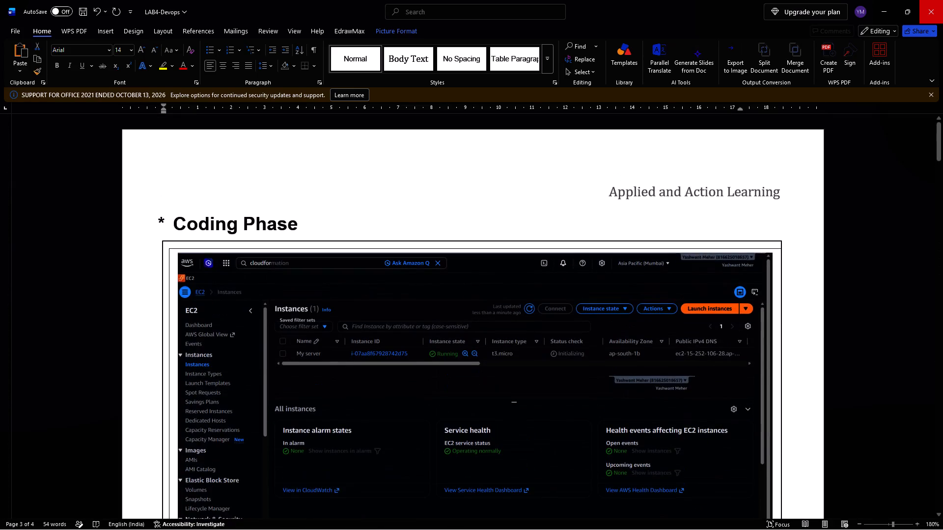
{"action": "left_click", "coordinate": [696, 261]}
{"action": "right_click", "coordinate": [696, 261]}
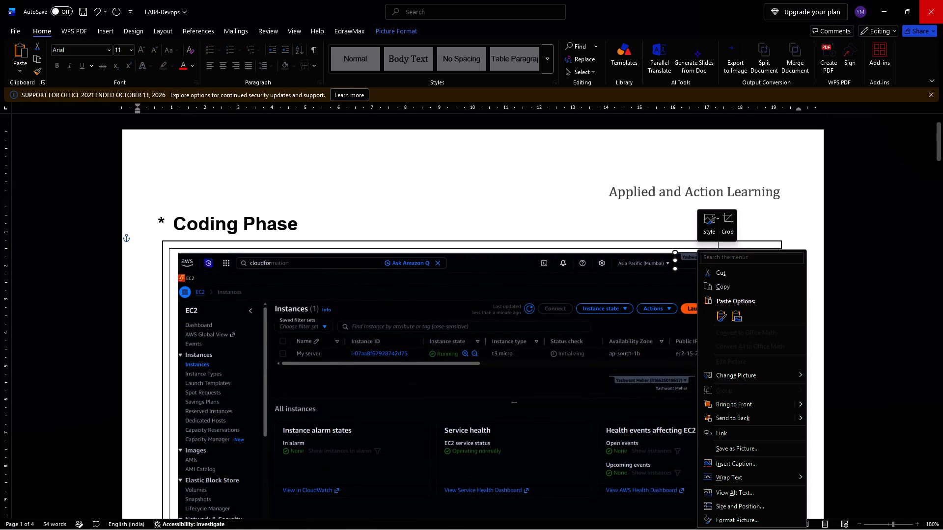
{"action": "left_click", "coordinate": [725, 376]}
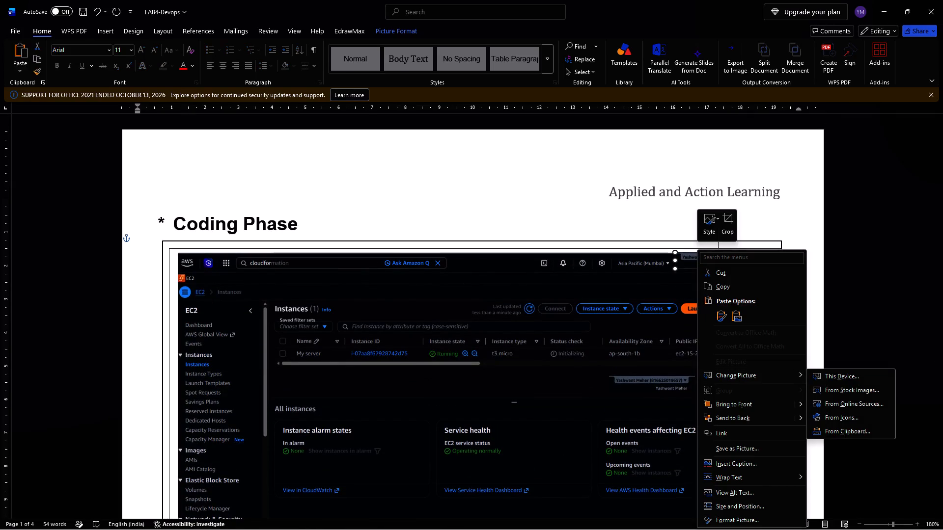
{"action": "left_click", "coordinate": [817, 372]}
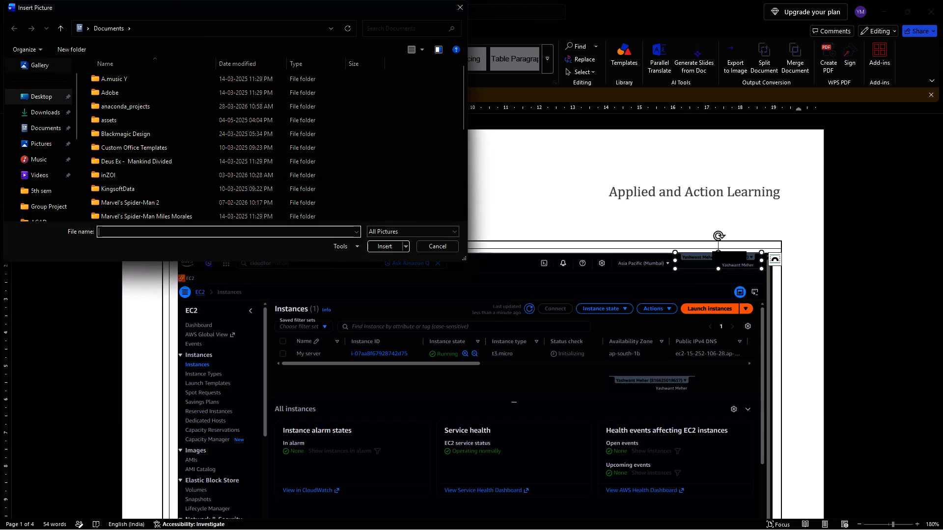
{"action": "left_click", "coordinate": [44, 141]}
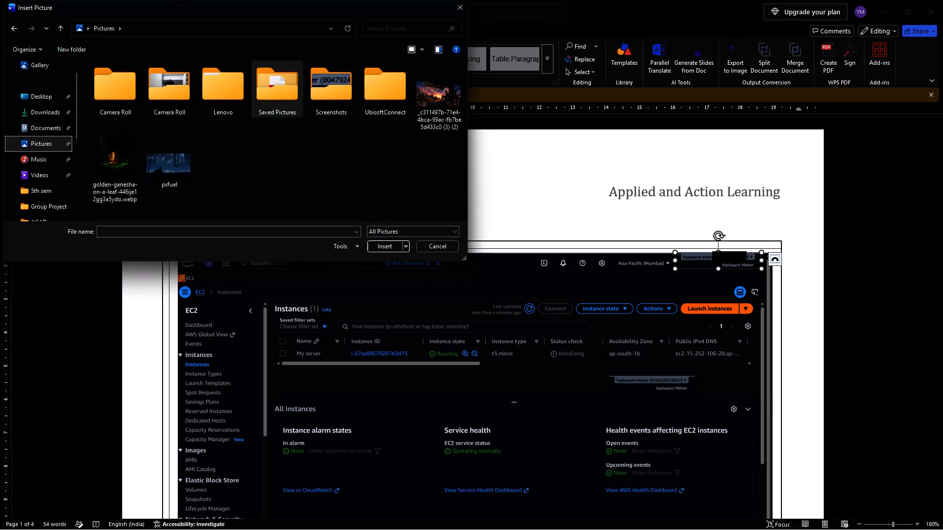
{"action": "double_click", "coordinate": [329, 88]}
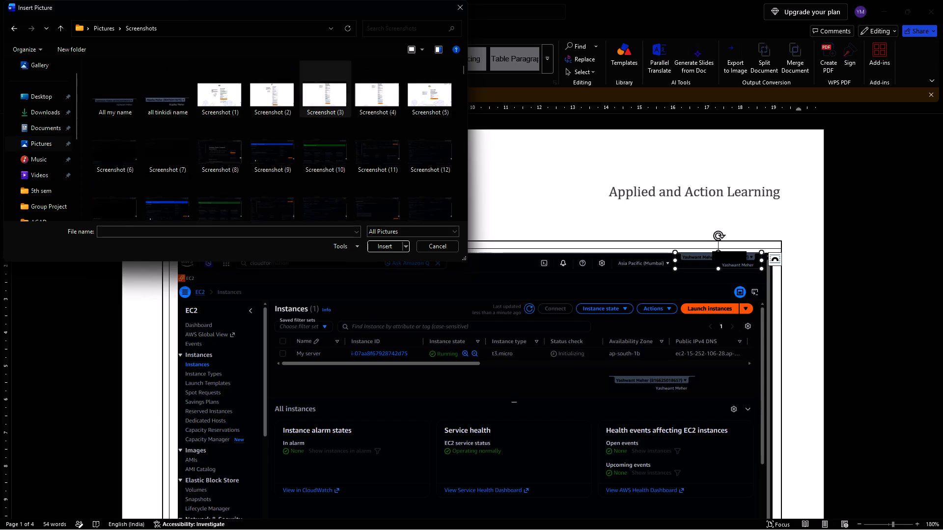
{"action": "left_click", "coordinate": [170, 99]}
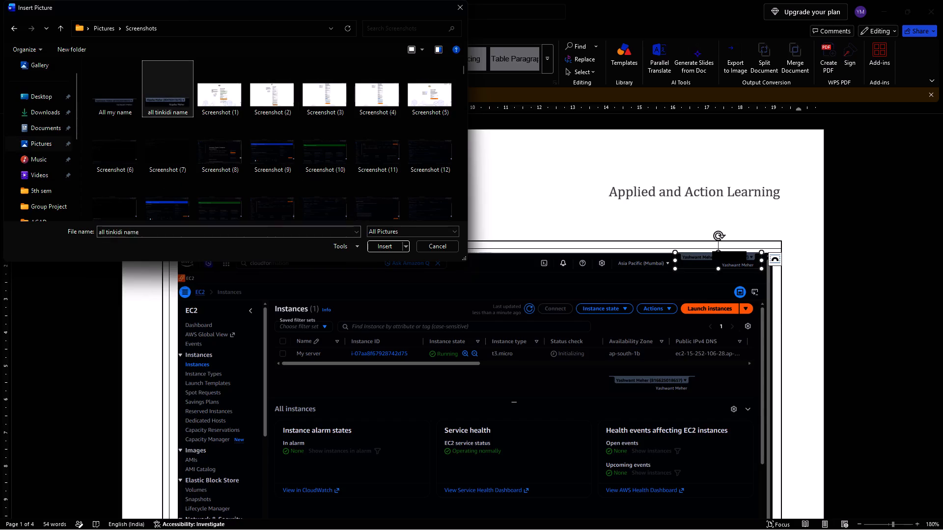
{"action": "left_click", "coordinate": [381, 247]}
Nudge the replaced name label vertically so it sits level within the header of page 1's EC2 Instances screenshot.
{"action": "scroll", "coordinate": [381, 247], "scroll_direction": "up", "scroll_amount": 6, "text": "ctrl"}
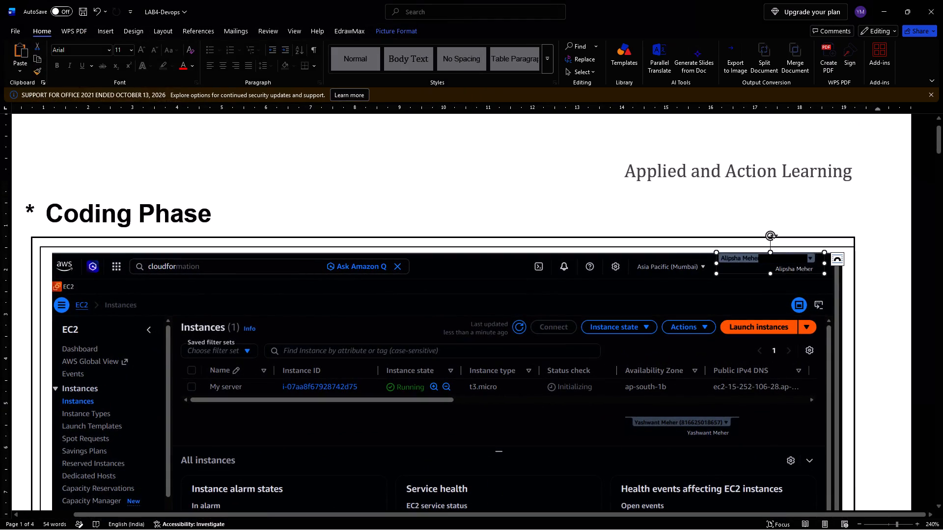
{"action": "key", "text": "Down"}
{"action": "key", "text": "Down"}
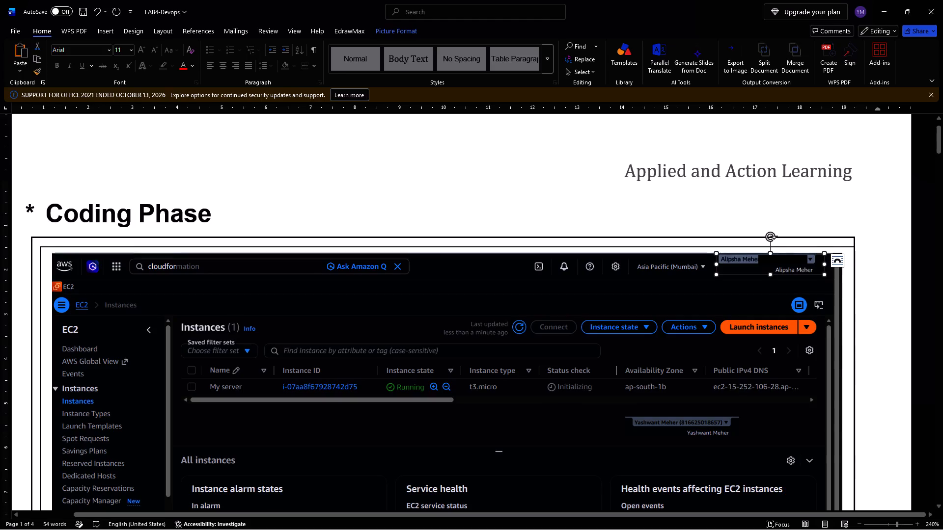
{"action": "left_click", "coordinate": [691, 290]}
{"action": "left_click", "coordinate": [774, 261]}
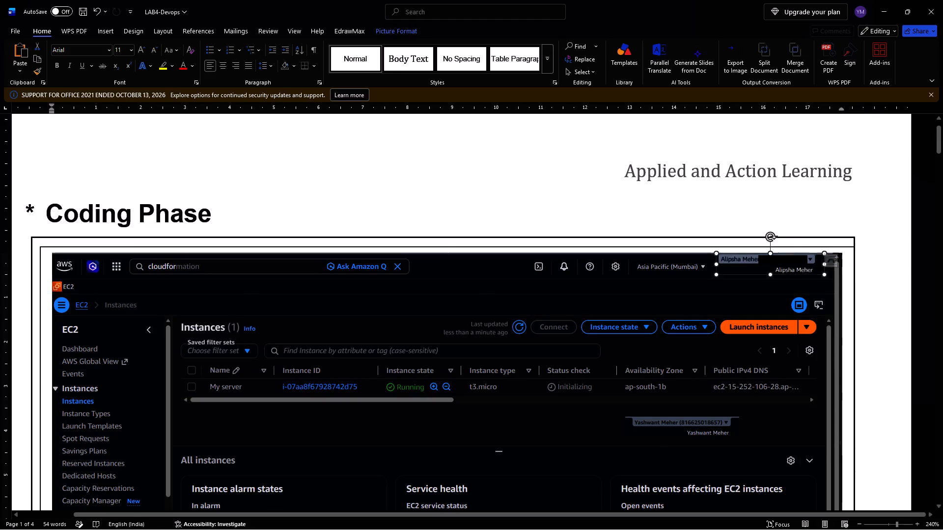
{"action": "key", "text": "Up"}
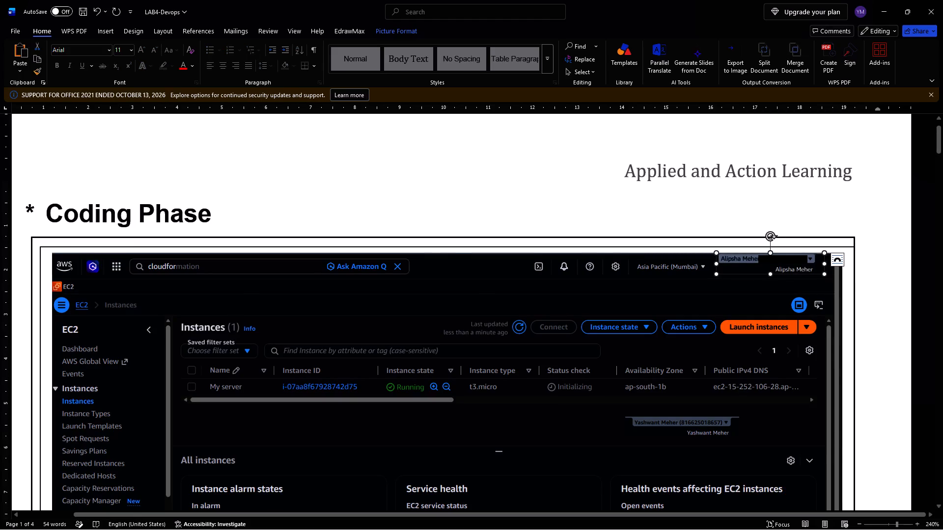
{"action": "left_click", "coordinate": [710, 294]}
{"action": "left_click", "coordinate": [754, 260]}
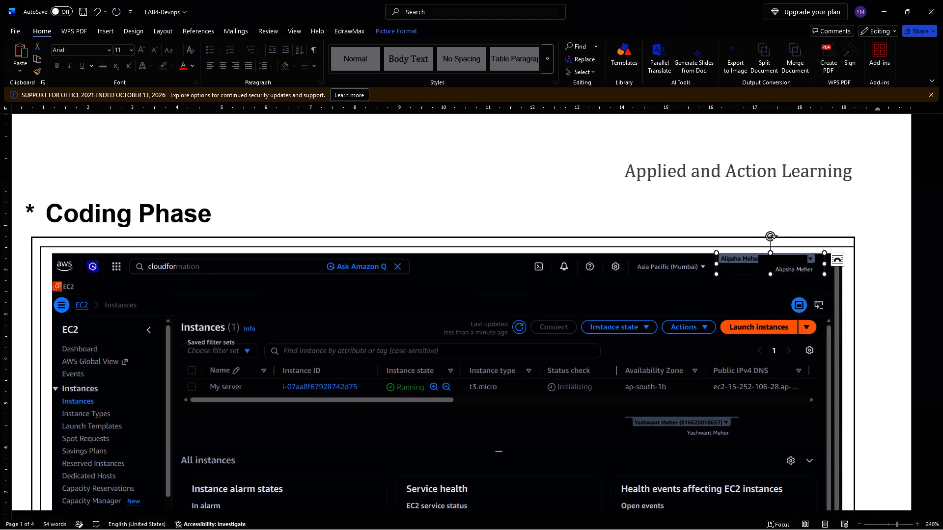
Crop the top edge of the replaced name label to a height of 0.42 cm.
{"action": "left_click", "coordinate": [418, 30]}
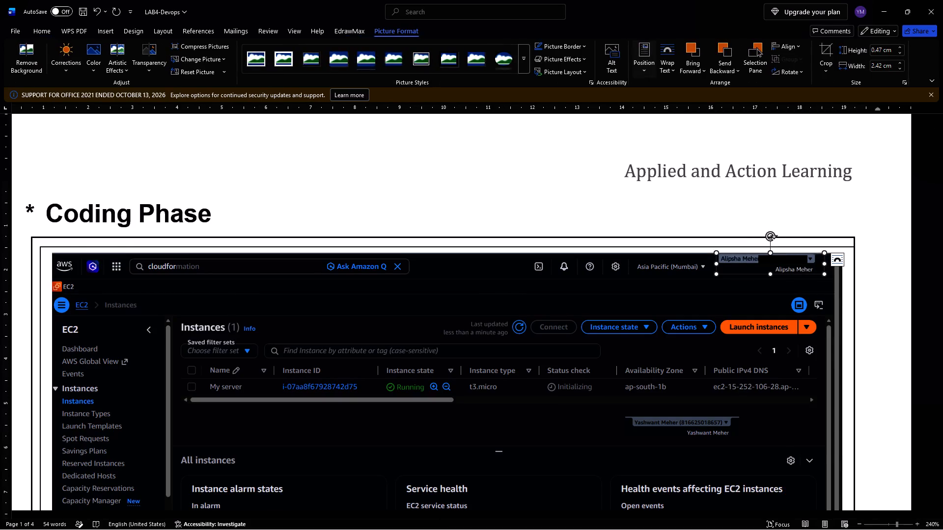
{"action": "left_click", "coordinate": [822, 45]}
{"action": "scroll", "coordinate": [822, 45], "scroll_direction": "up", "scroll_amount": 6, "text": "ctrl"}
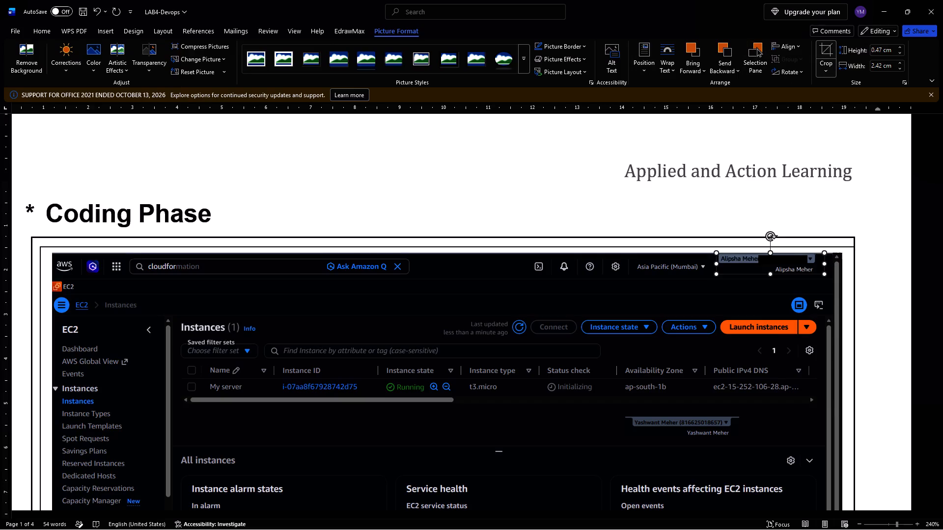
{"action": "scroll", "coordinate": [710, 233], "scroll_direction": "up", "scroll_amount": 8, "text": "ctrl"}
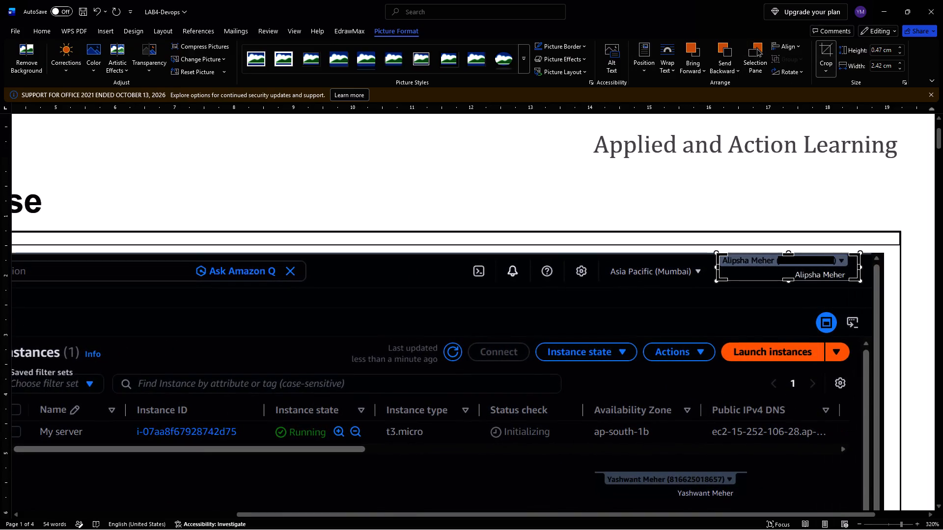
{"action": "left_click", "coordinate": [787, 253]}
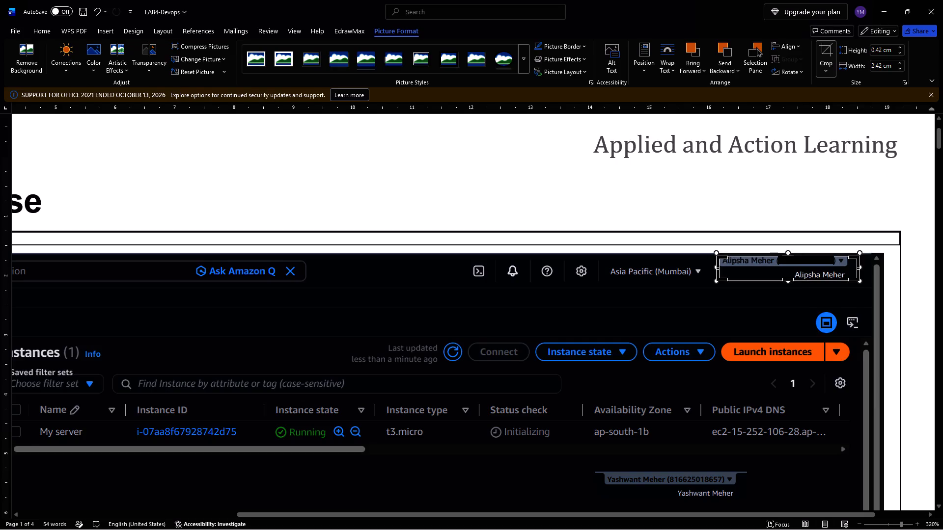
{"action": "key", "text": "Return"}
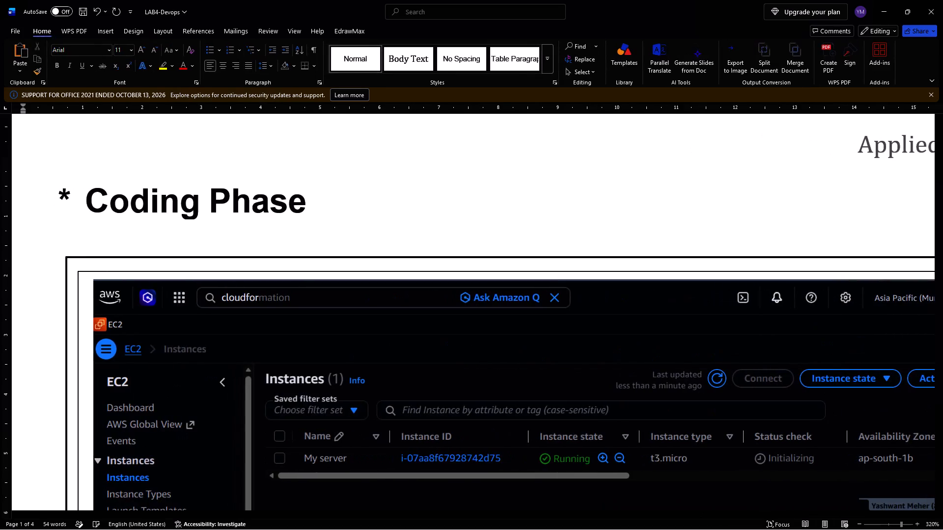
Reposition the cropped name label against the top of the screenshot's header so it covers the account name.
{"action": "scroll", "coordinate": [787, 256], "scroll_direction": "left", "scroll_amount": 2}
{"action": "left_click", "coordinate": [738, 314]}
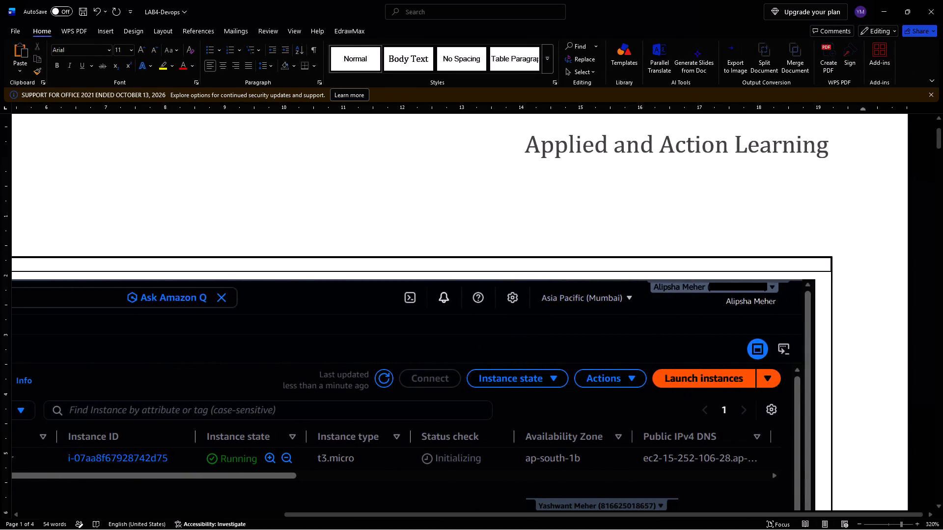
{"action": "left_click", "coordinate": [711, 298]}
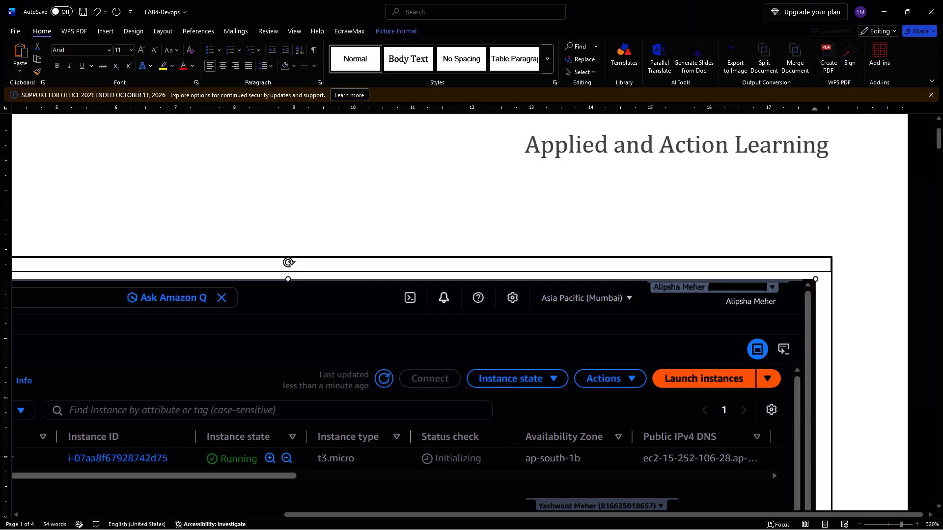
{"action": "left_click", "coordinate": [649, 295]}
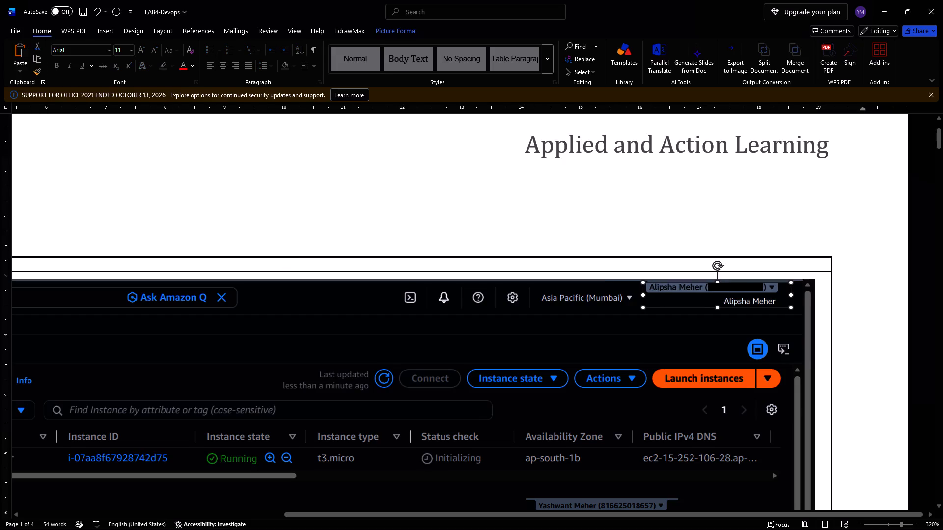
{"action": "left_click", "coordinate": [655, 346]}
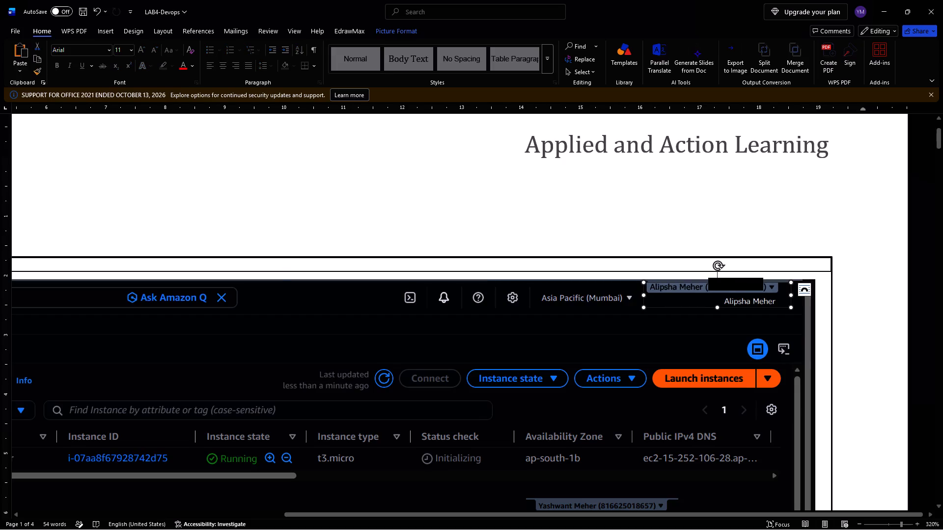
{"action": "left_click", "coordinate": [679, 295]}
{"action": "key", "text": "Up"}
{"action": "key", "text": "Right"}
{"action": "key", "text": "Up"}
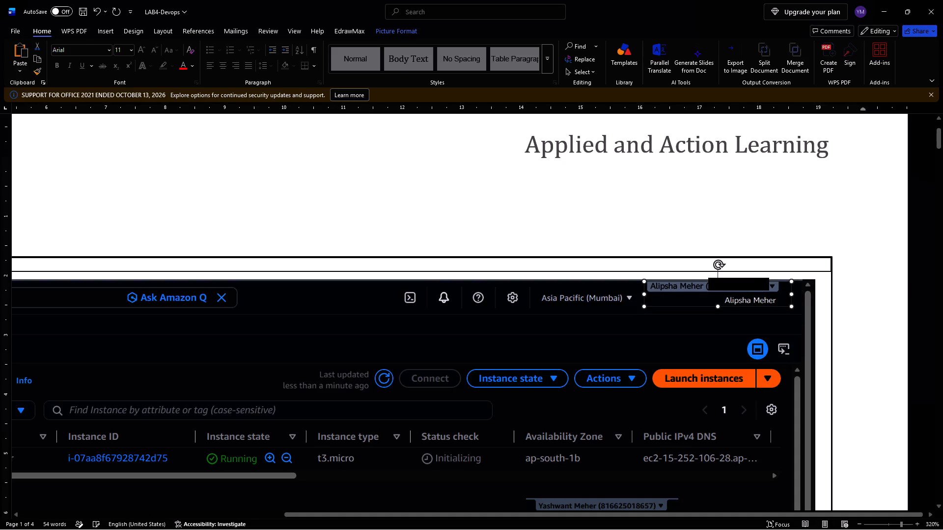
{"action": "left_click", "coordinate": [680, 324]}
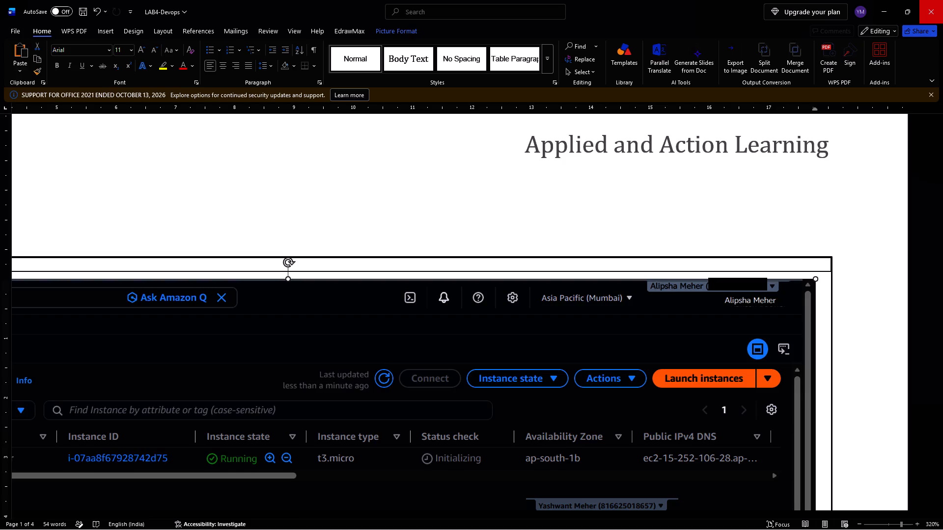
Close the LAB4-Devops document without saving the changes.
{"action": "left_click", "coordinate": [942, 0]}
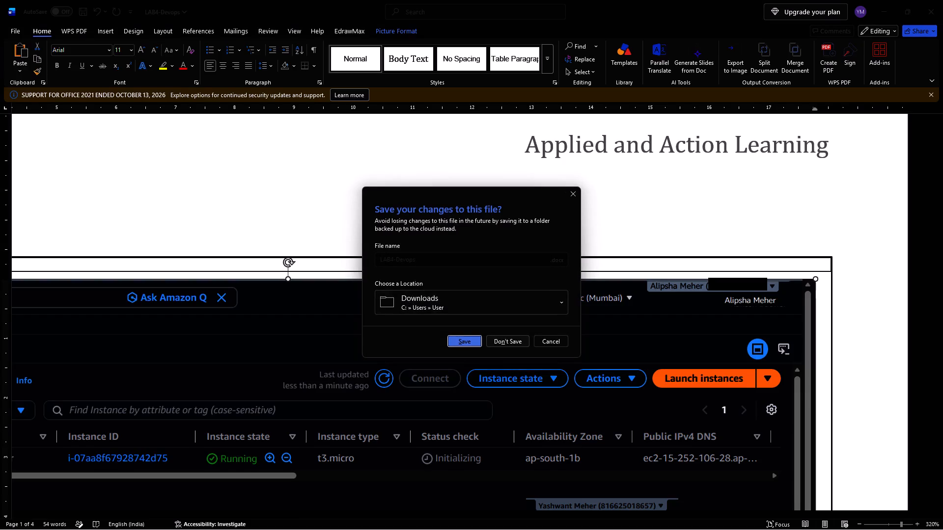
{"action": "left_click", "coordinate": [502, 344]}
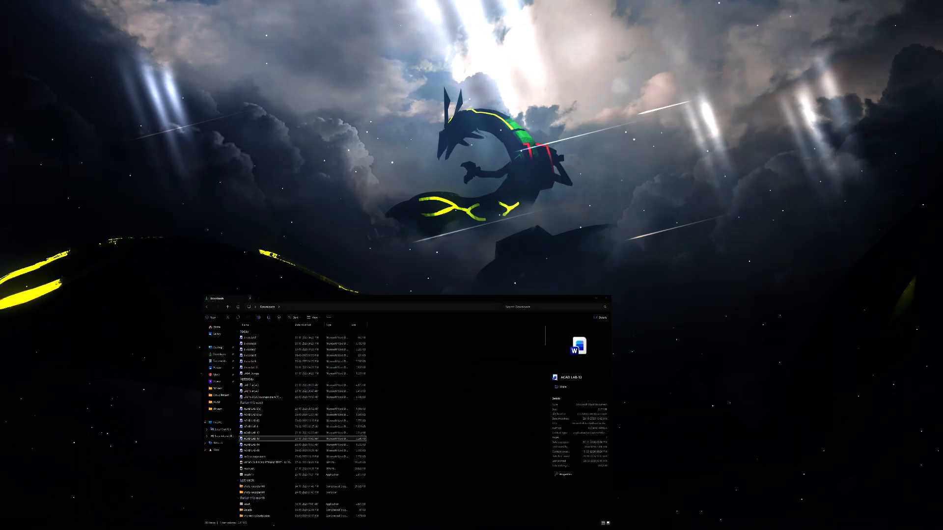
Open the Windows shut down or sign out options.
{"action": "key", "text": "super+x"}
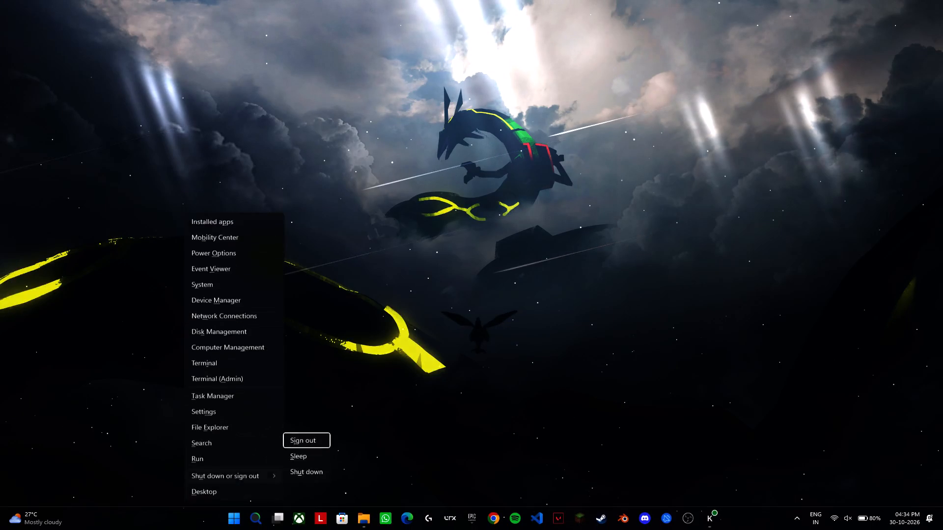